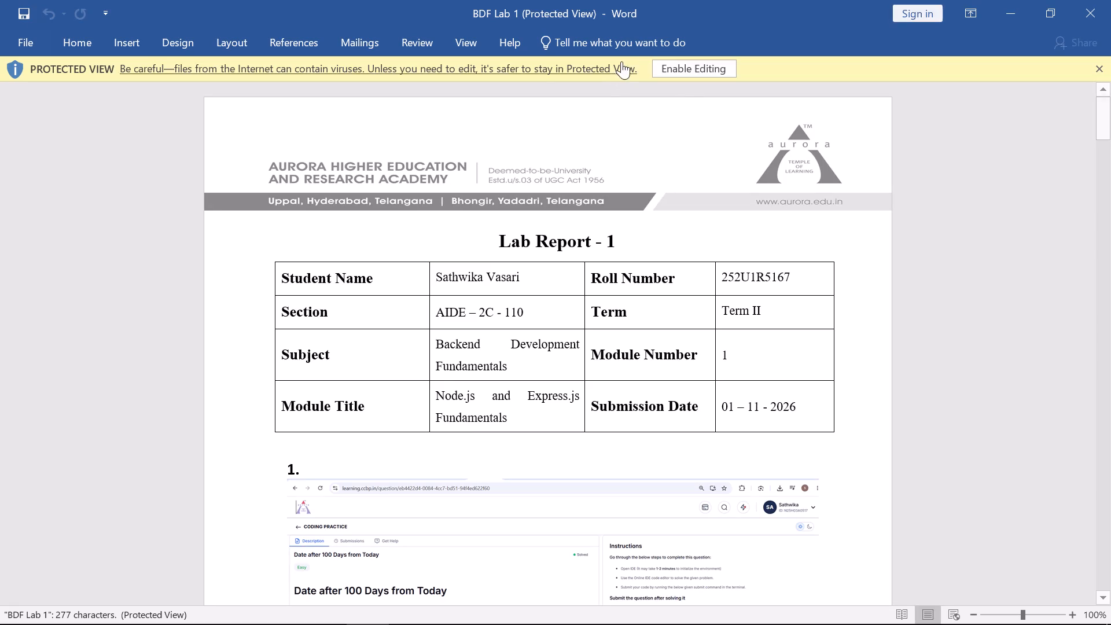
# Enable editing of the protected BDF Lab 1 document.
pyautogui.click(686, 72)
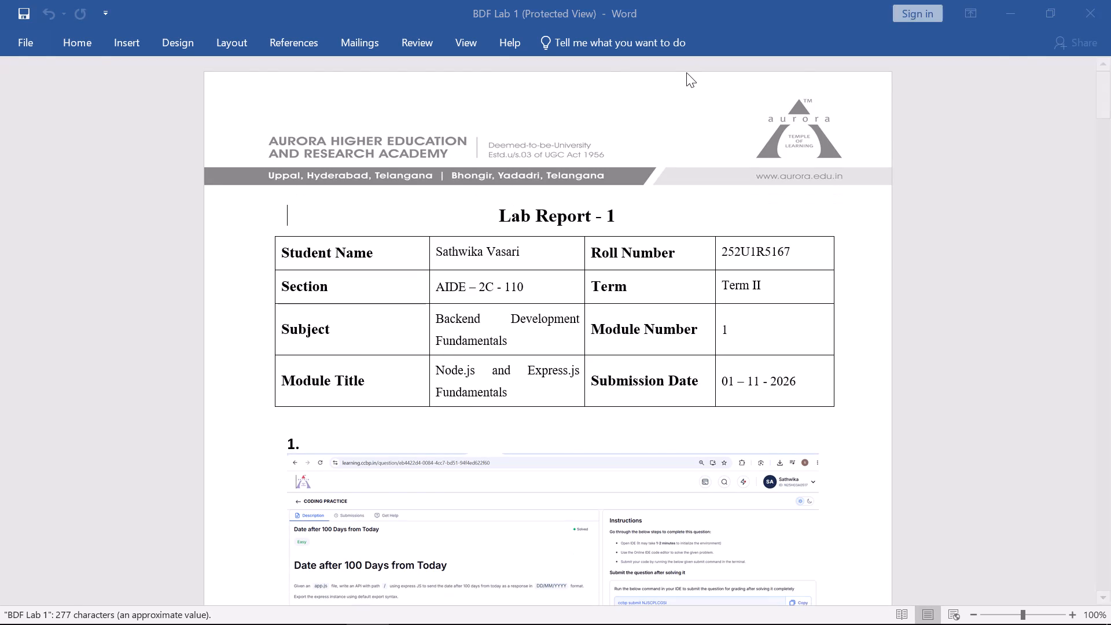
# Replace the name in the Student Name cell with the new student's full name from the clipboard history.
pyautogui.moveTo(528, 325); pyautogui.dragTo(439, 330)
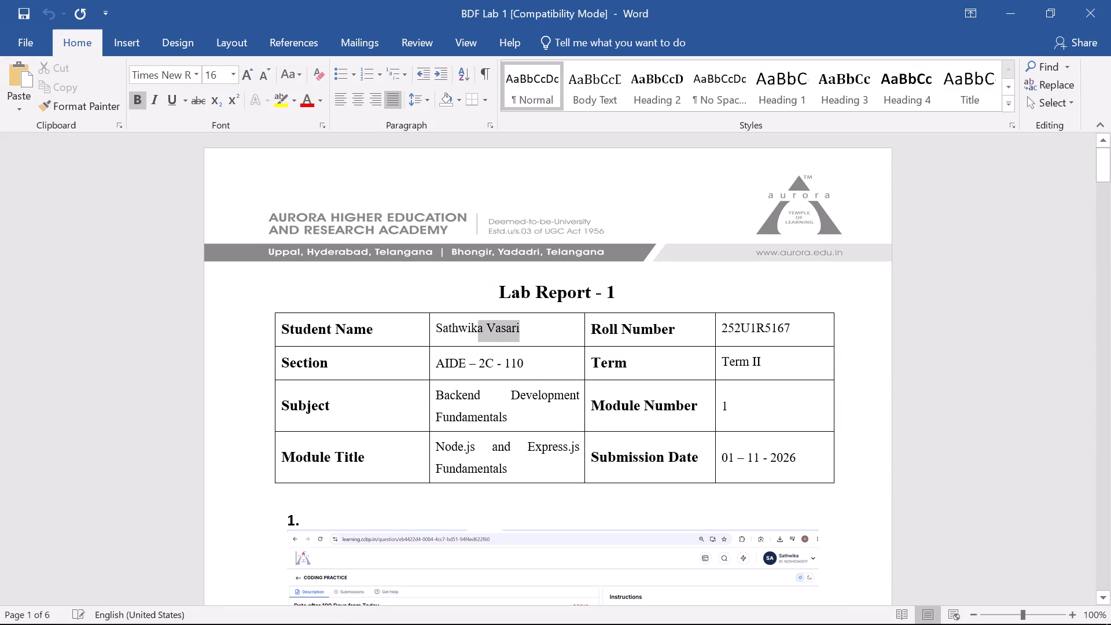
pyautogui.moveTo(439, 330); pyautogui.dragTo(439, 329)
pyautogui.press('super+v')
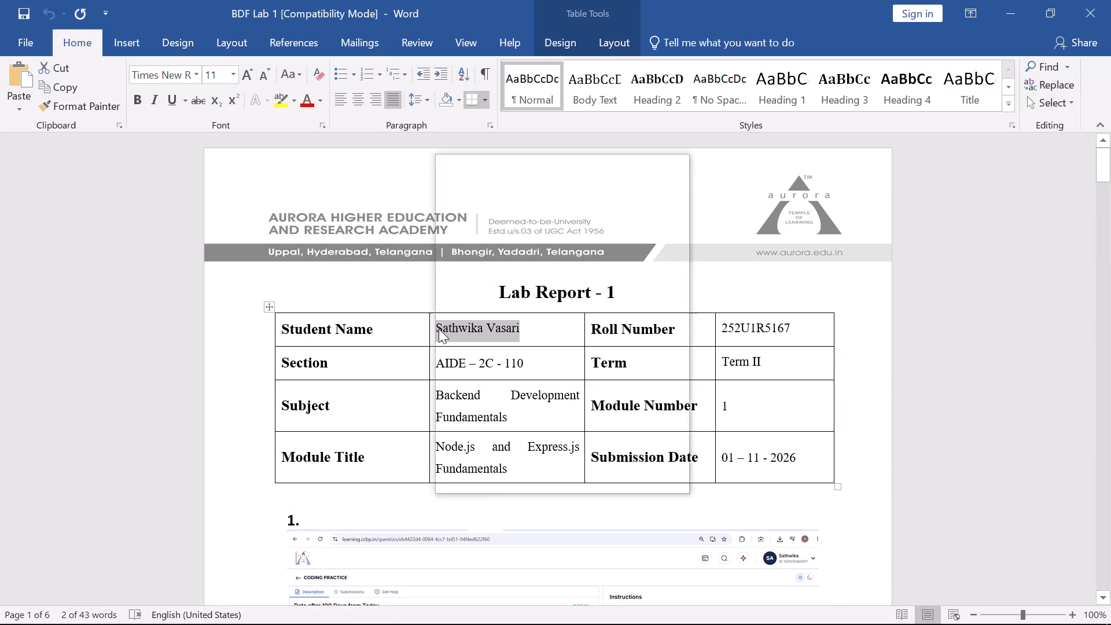
pyautogui.scroll(-11, 579, 308)
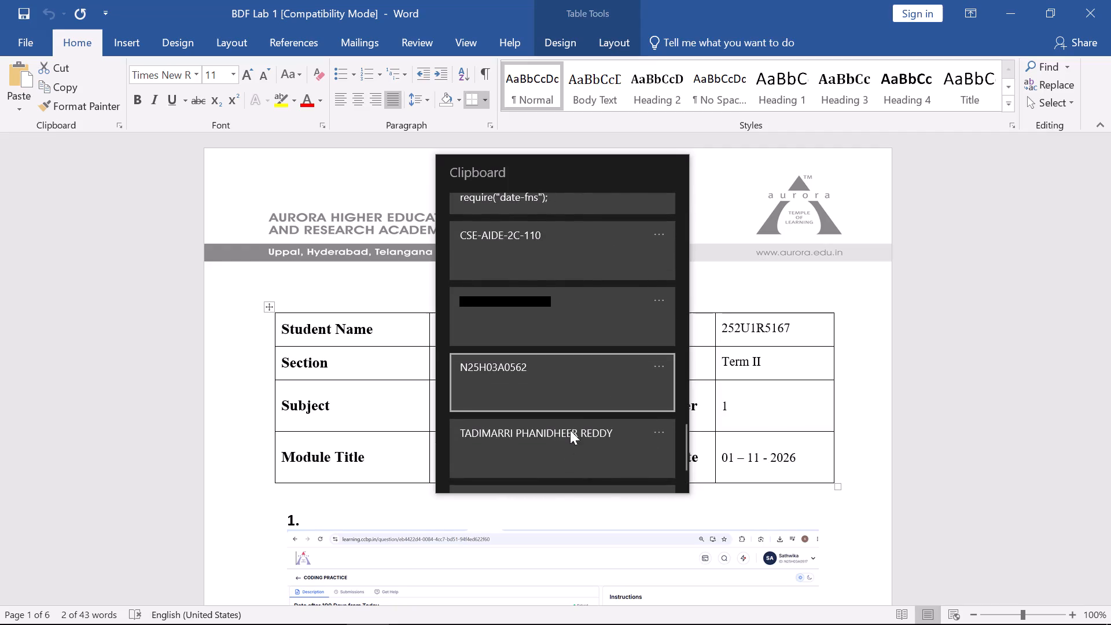
pyautogui.click(566, 424)
pyautogui.hotkey('ctrl', 'v')
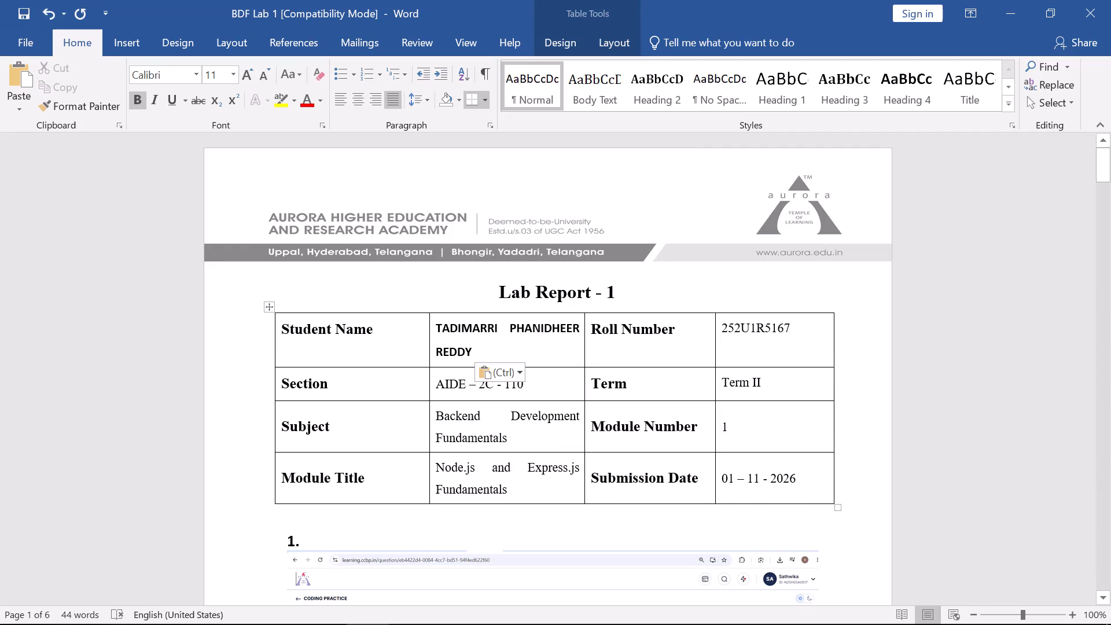
# Shorten the first word of the new student name to the initial T, keeping a space after it.
pyautogui.click(509, 330)
pyautogui.press('BackSpace')
pyautogui.press('BackSpace')
pyautogui.press('BackSpace')
pyautogui.press('BackSpace')
pyautogui.press('BackSpace')
pyautogui.press('BackSpace')
pyautogui.press('BackSpace')
pyautogui.press('BackSpace')
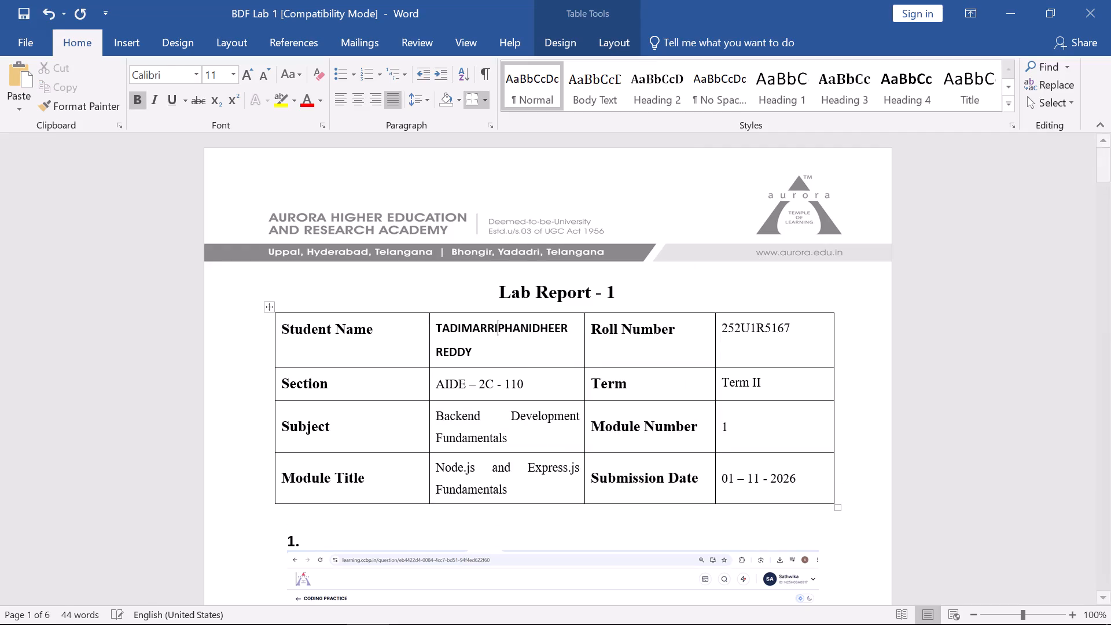
pyautogui.press('BackSpace')
pyautogui.press('space')
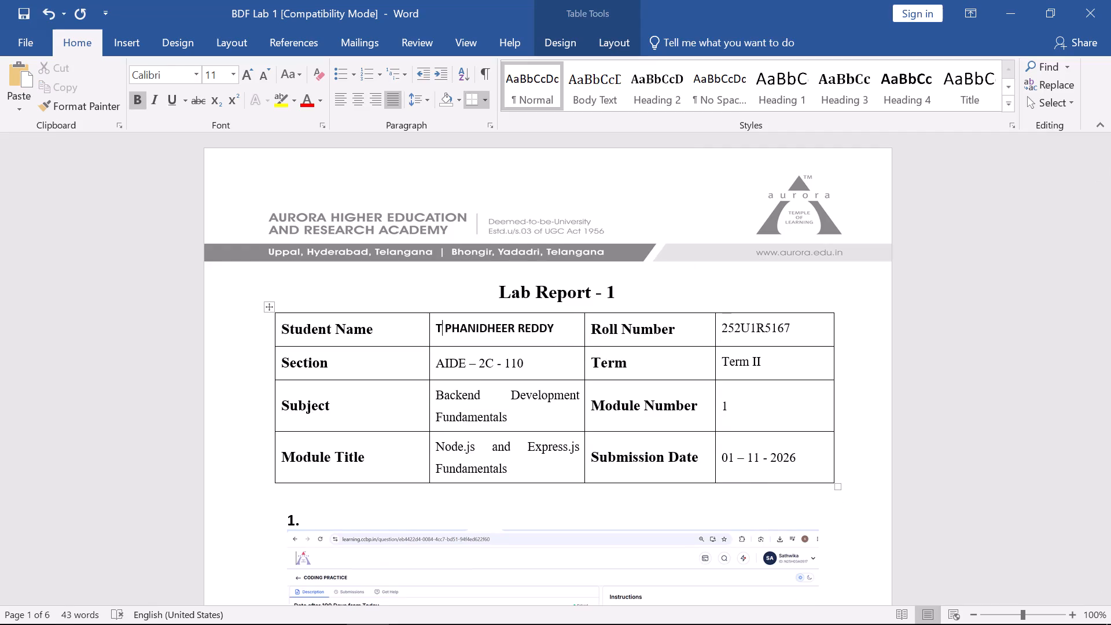
# Replace the last two digits in the Roll Number cell with those of the new student.
pyautogui.click(797, 334)
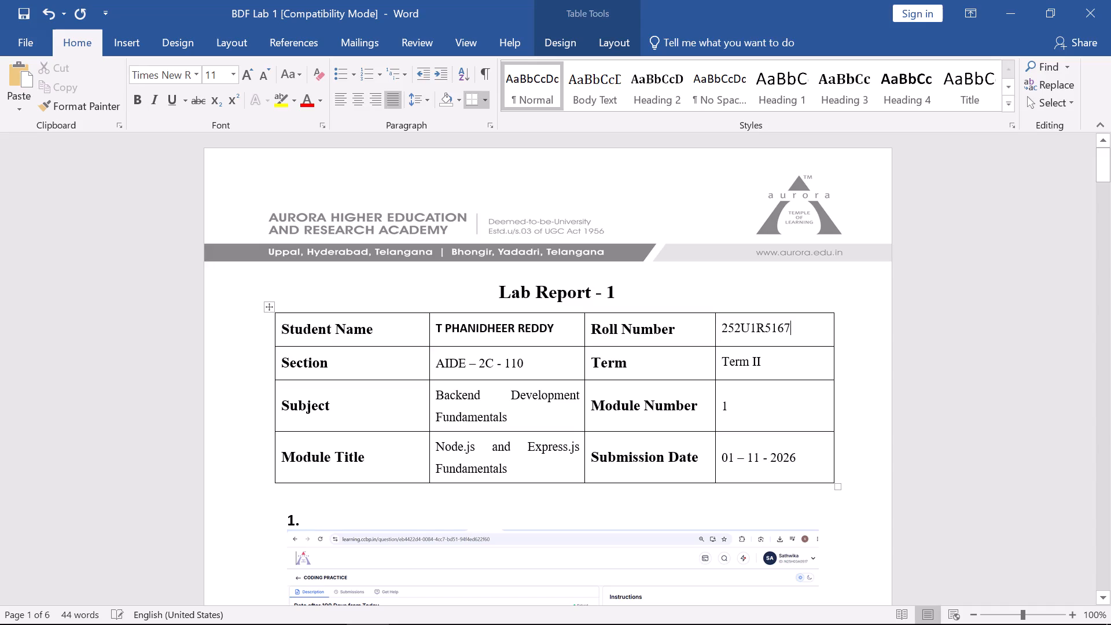
pyautogui.press('BackSpace')
pyautogui.press('BackSpace')
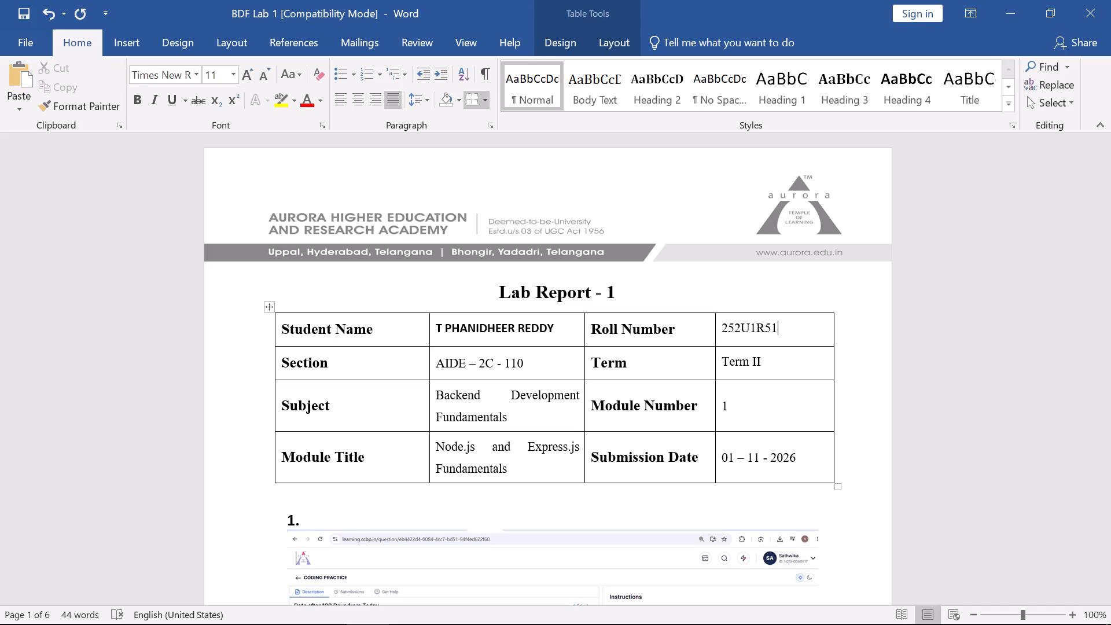
pyautogui.write('52')
# Look through the lab report's question 1 screenshots on the first and second pages.
pyautogui.scroll(-3, 797, 334)
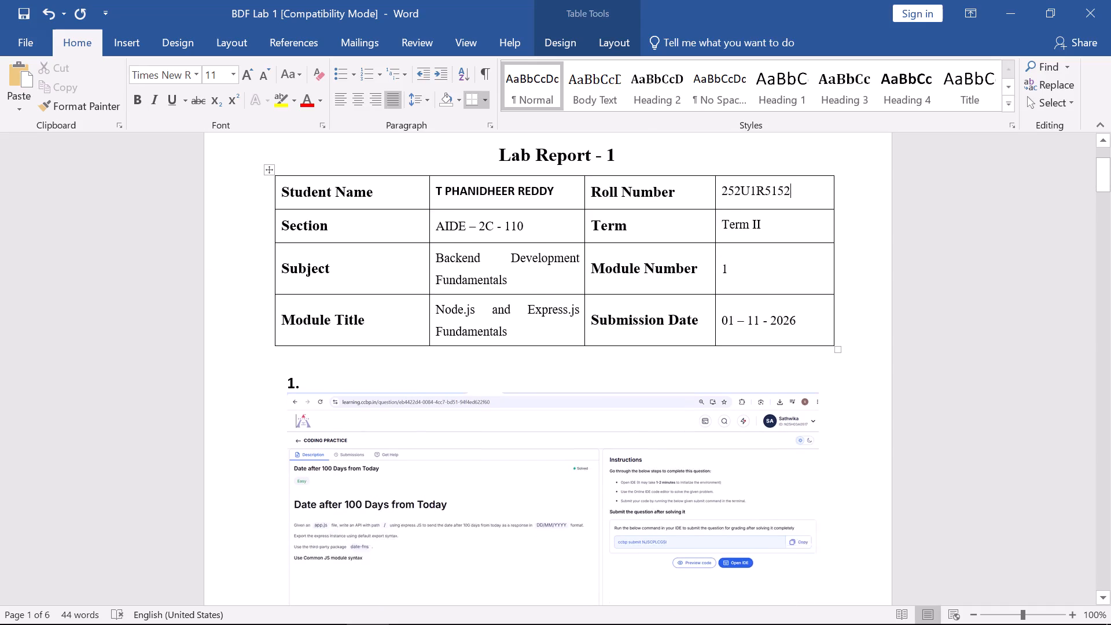
pyautogui.scroll(-7, 797, 334)
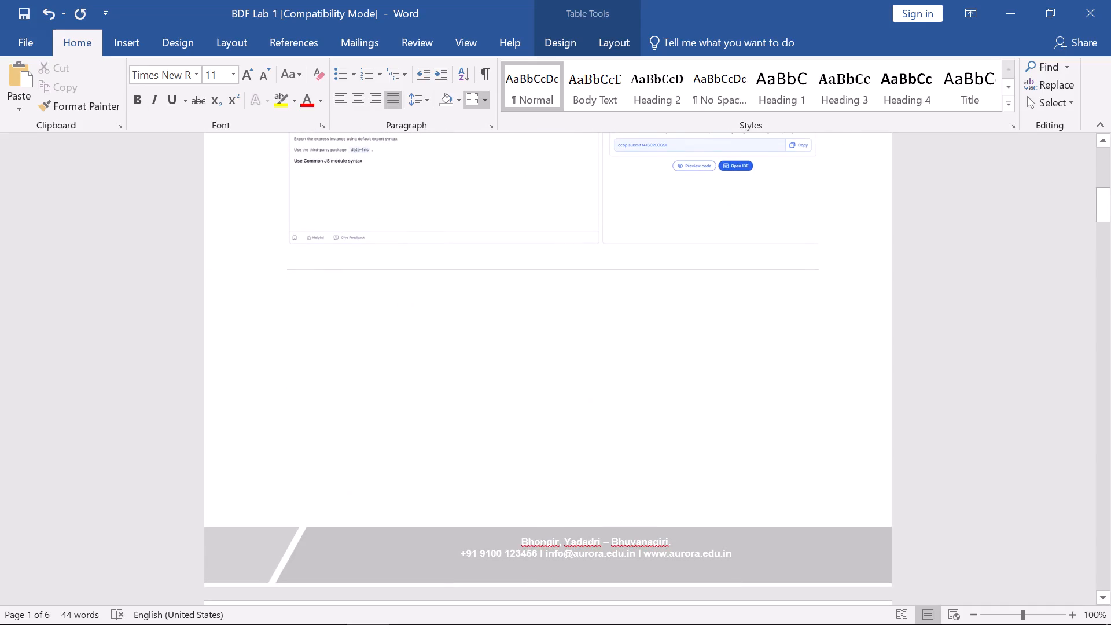
pyautogui.scroll(-8, 797, 334)
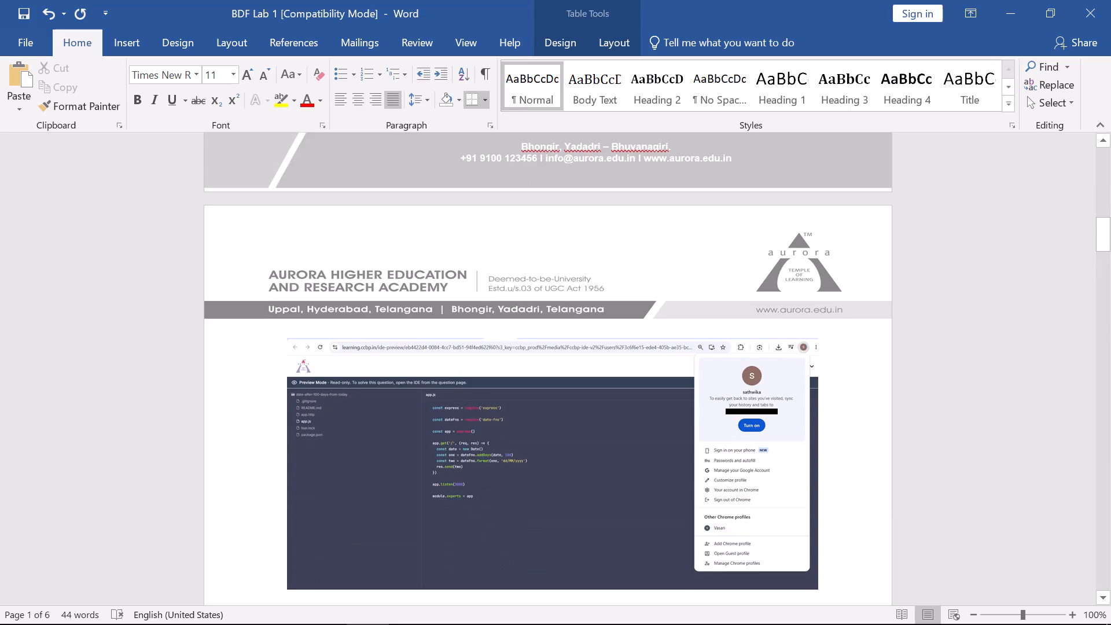
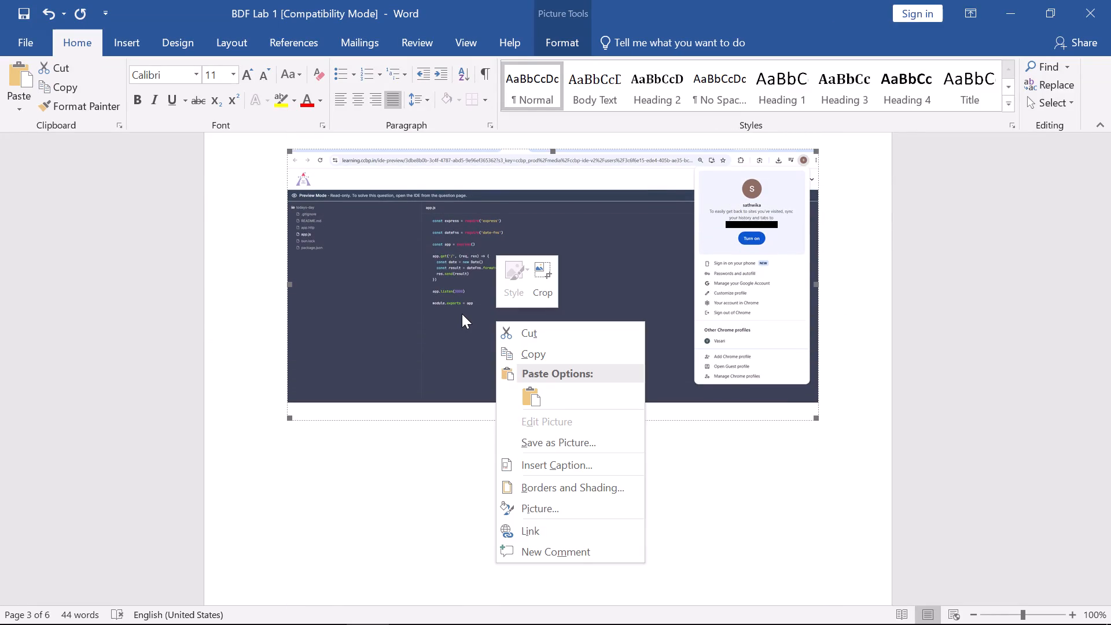
# Delete the code preview screenshot of question 2 on the third page.
pyautogui.press('BackSpace')
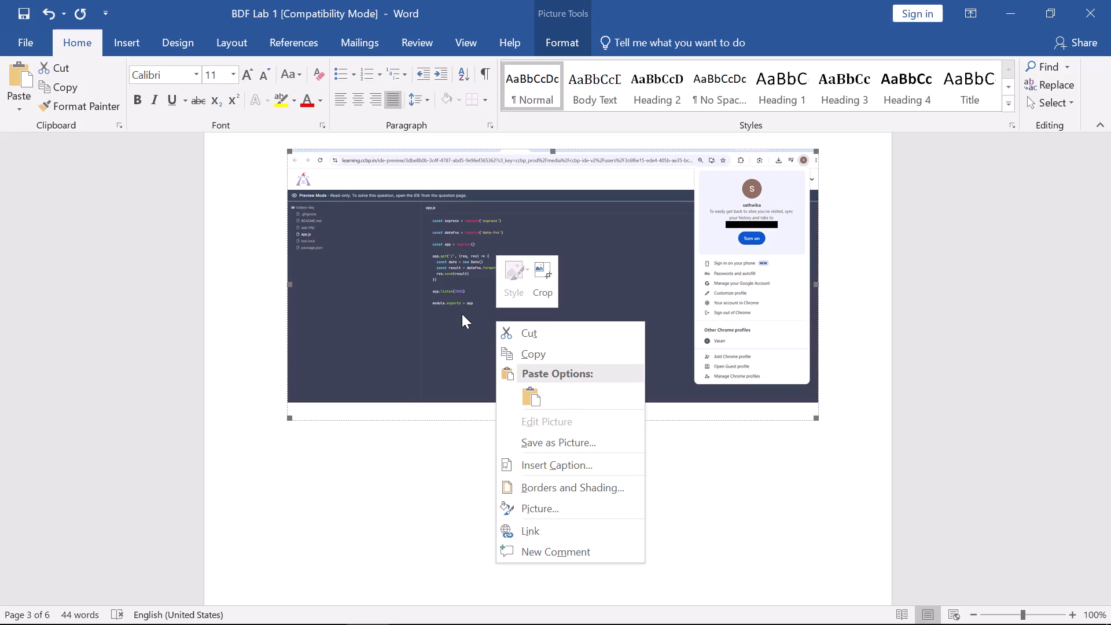
pyautogui.press('BackSpace')
pyautogui.scroll(1, 462, 314)
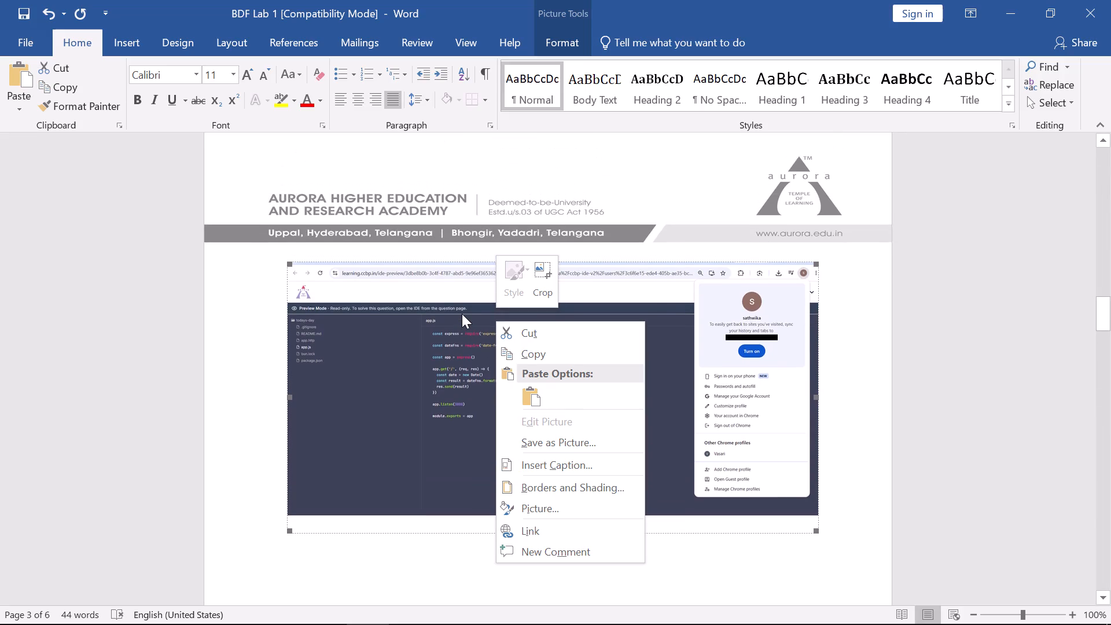
pyautogui.press('Delete')
pyautogui.click(441, 372)
pyautogui.click(441, 372)
pyautogui.click(441, 372)
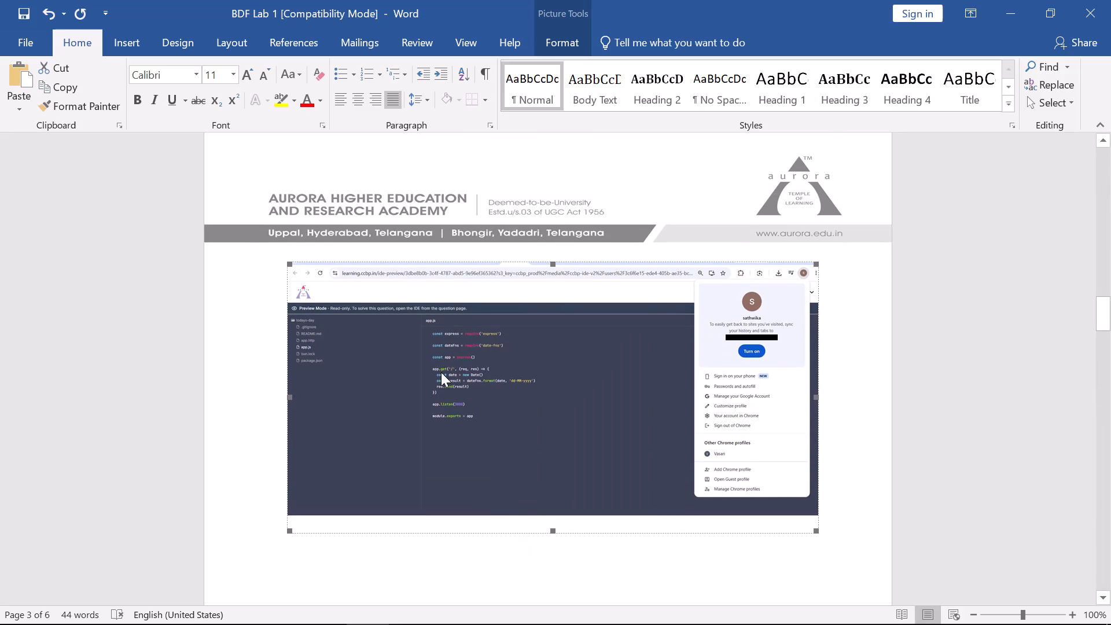
pyautogui.press('BackSpace')
# Look through the remaining screenshots of questions 1 to 3 in the lab report.
pyautogui.scroll(5, 441, 372)
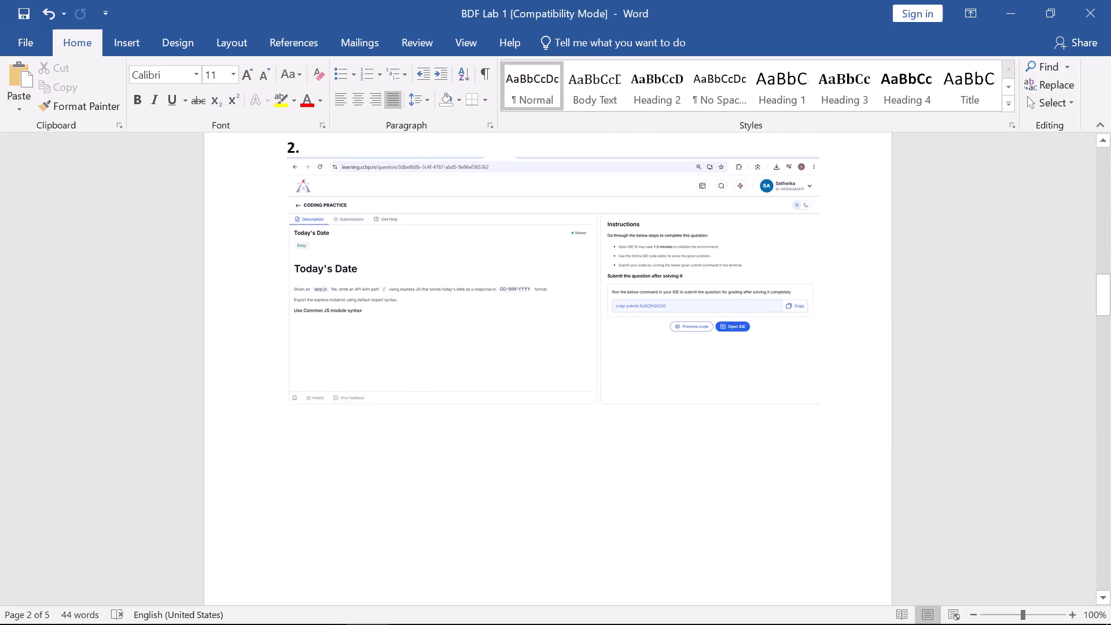
pyautogui.scroll(7, 441, 372)
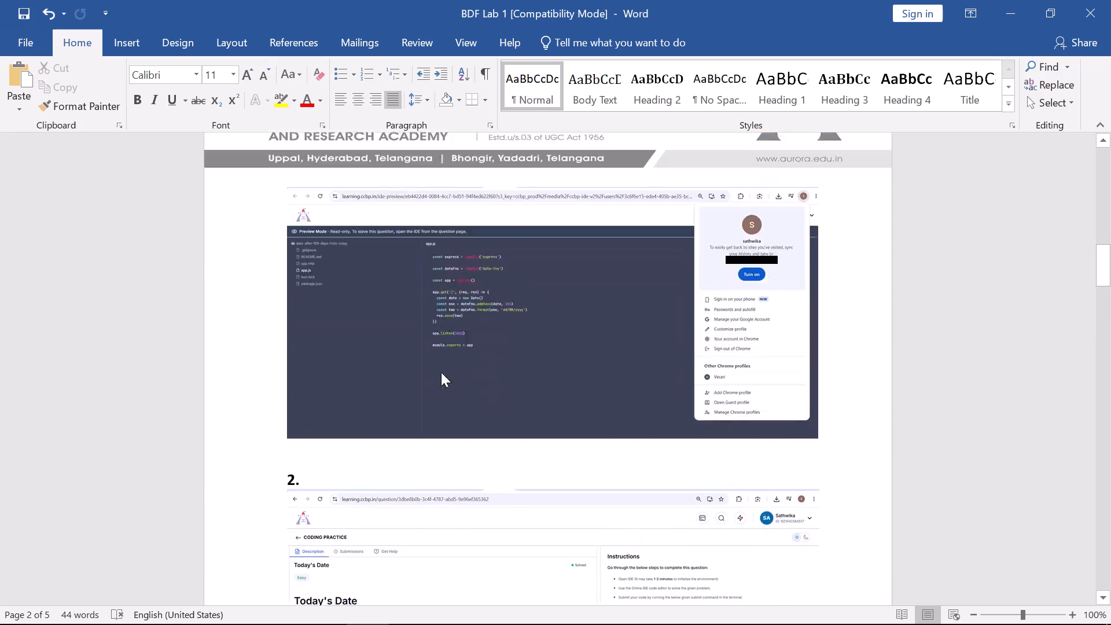
pyautogui.scroll(7, 441, 372)
pyautogui.scroll(-16, 441, 372)
pyautogui.scroll(3, 441, 372)
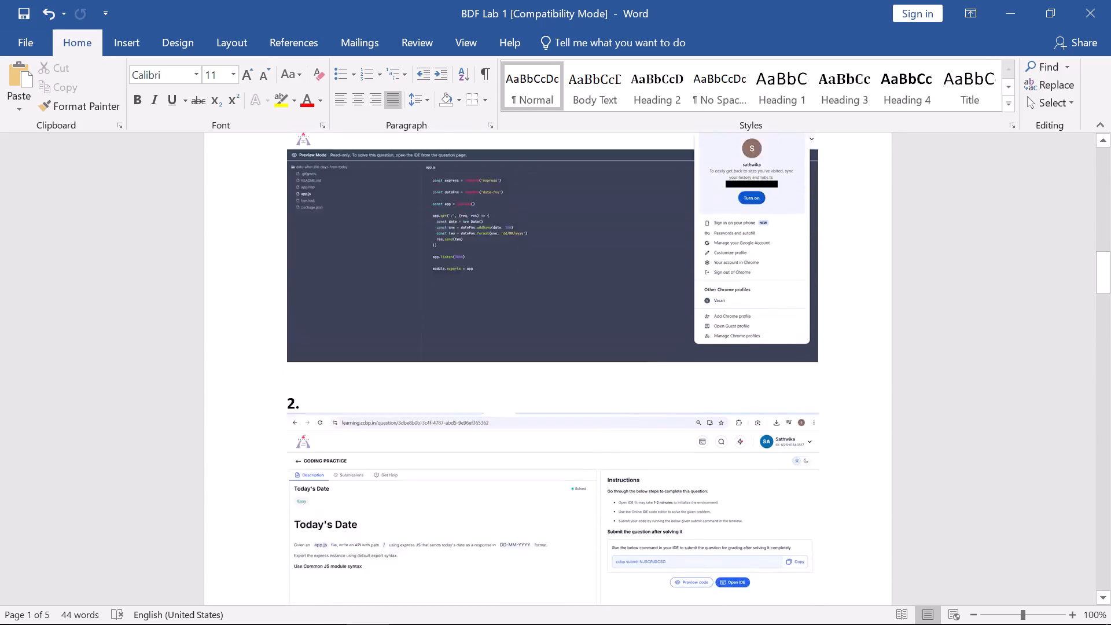
pyautogui.scroll(10, 441, 372)
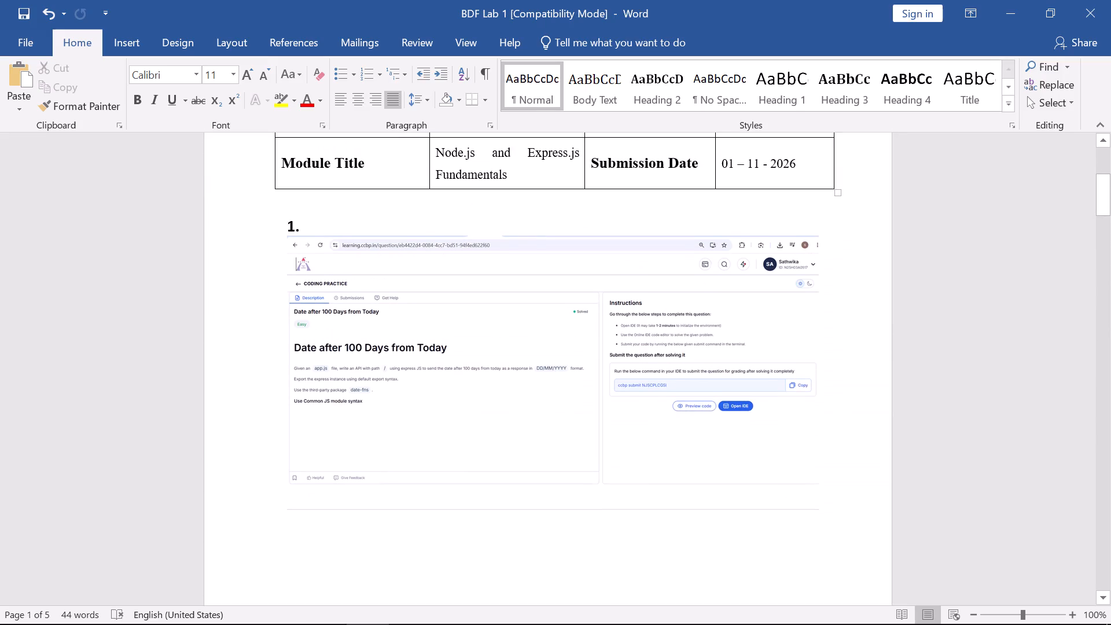
pyautogui.scroll(-14, 441, 372)
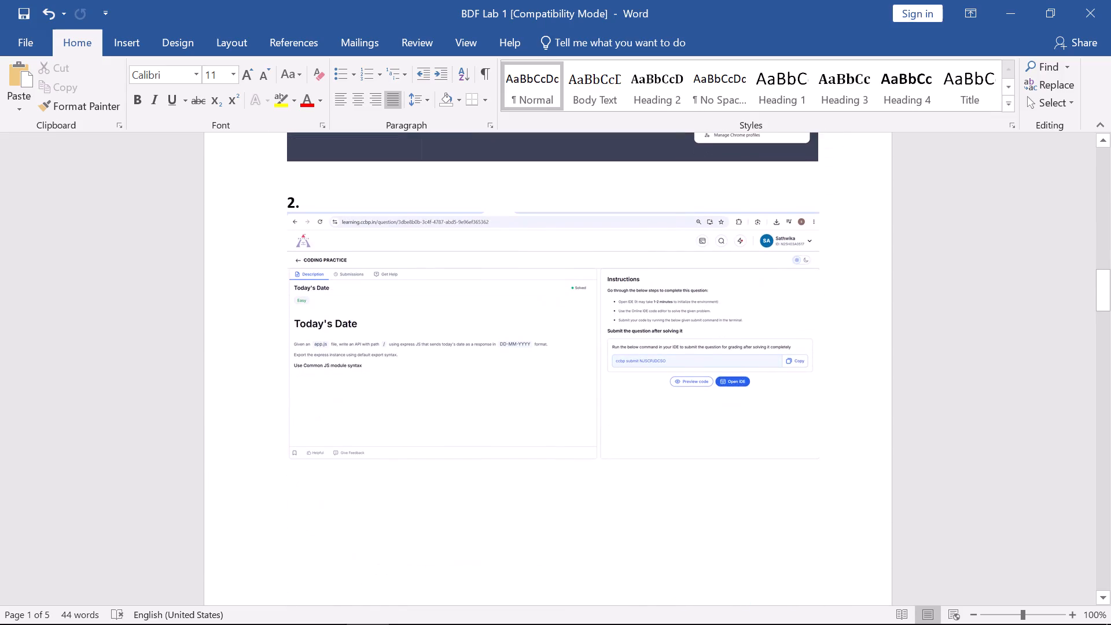
pyautogui.scroll(-10, 441, 372)
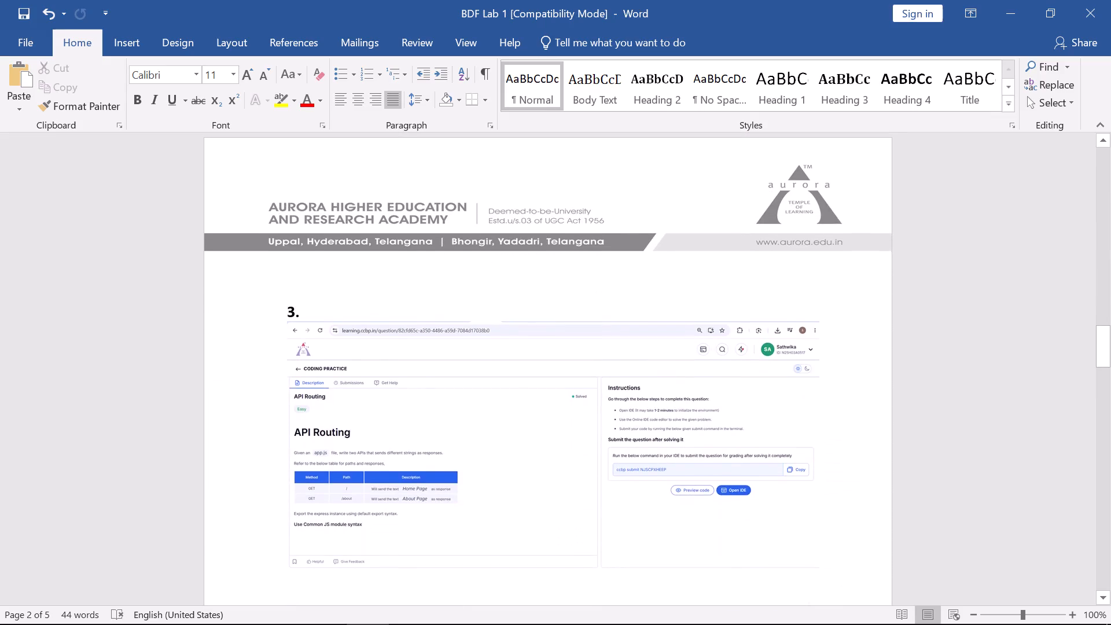
pyautogui.scroll(-4, 441, 372)
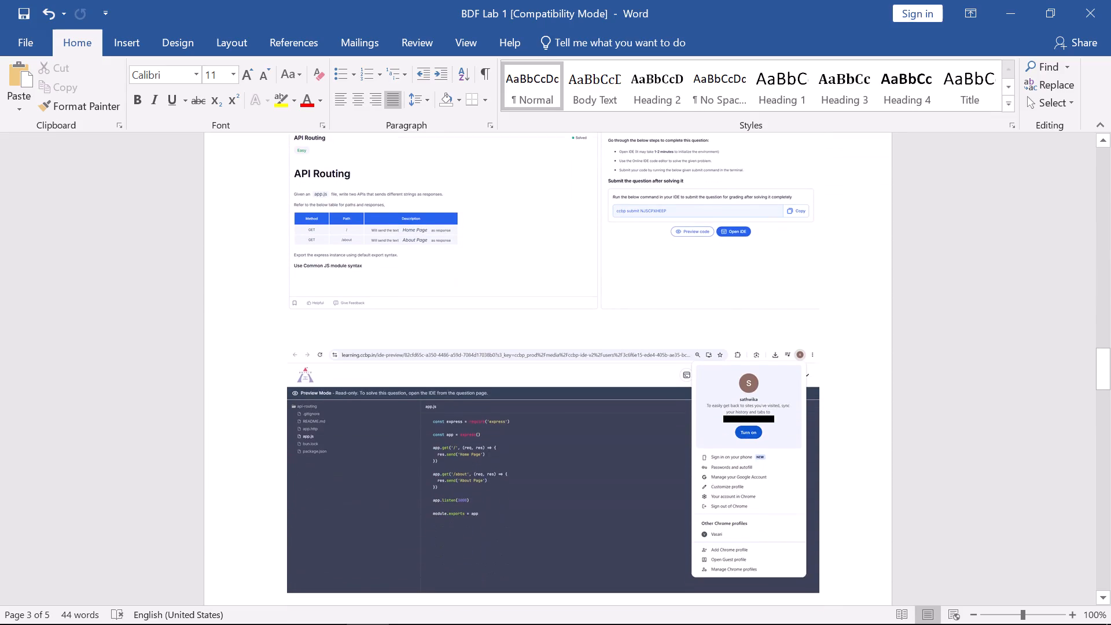
pyautogui.scroll(-3, 441, 372)
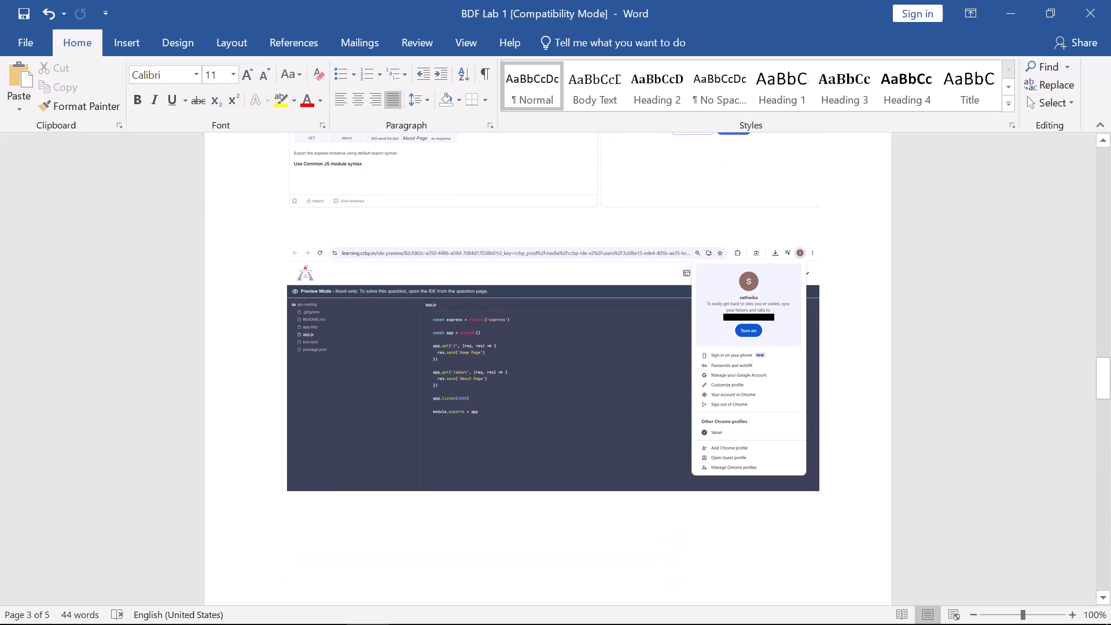
pyautogui.scroll(2, 441, 372)
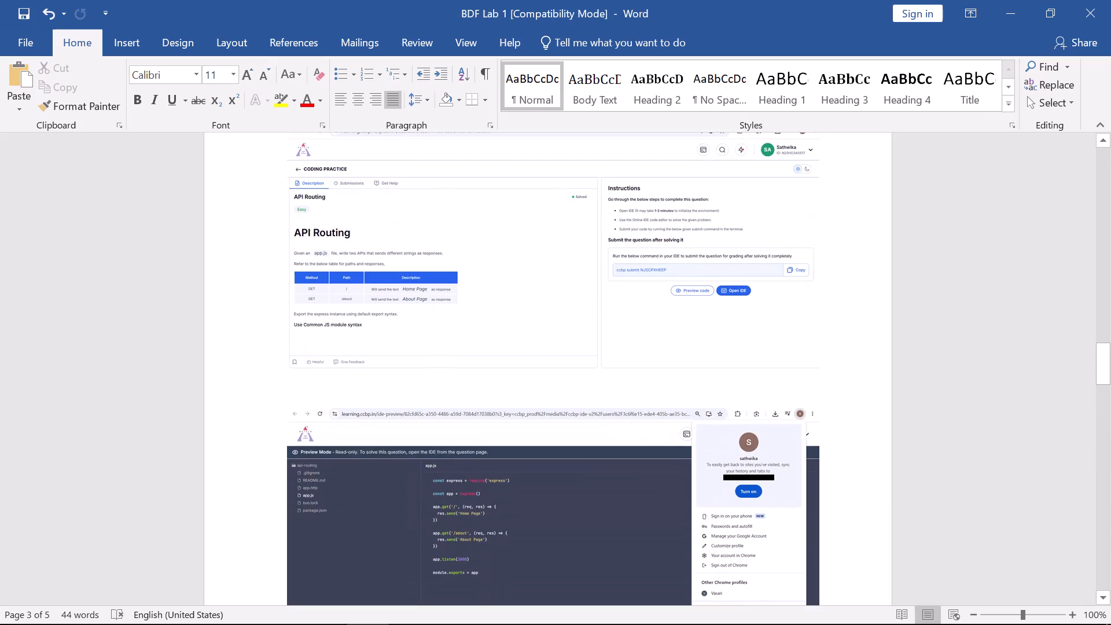
pyautogui.scroll(-2, 441, 372)
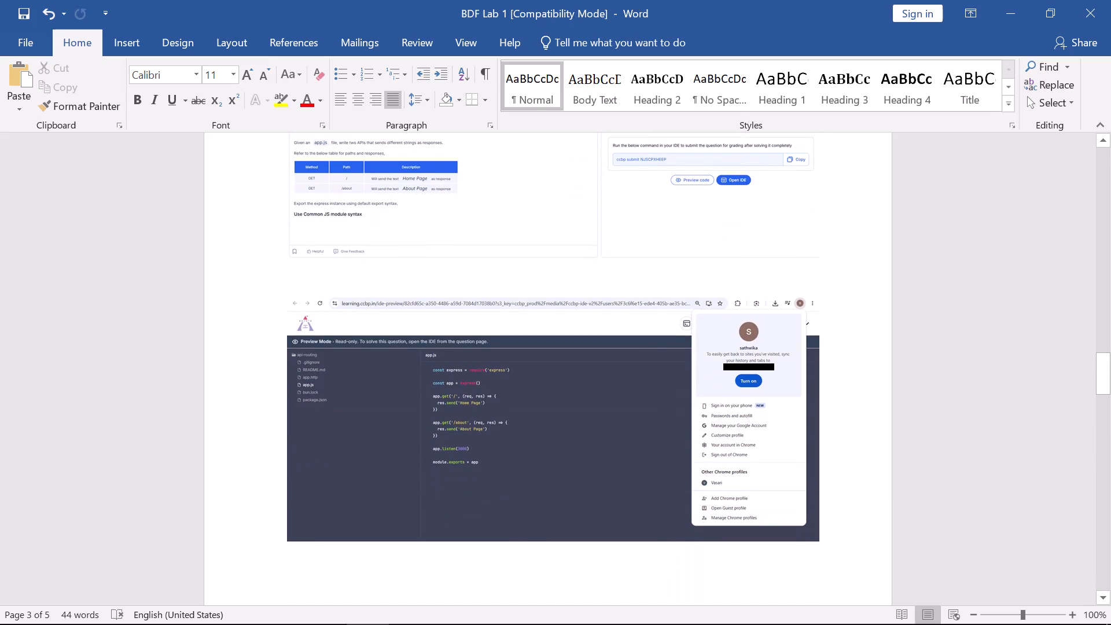
# Delete both question 1 screenshots, the Date after 100 Days from Today description and its code preview.
pyautogui.scroll(8, 441, 372)
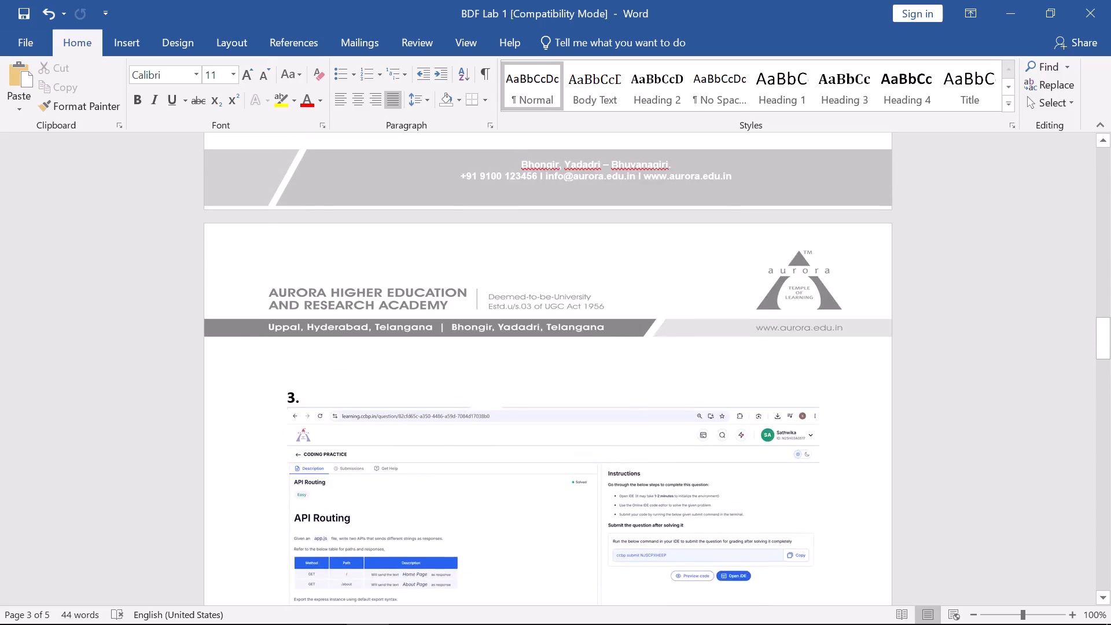
pyautogui.scroll(19, 441, 372)
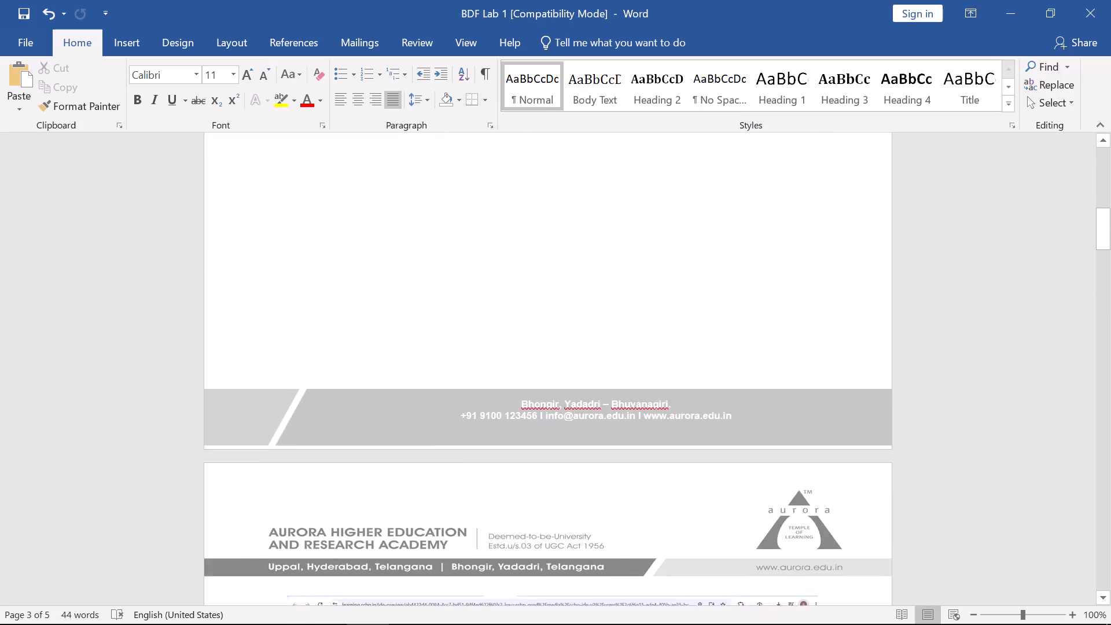
pyautogui.scroll(9, 441, 372)
pyautogui.scroll(-2, 441, 372)
pyautogui.click(441, 372)
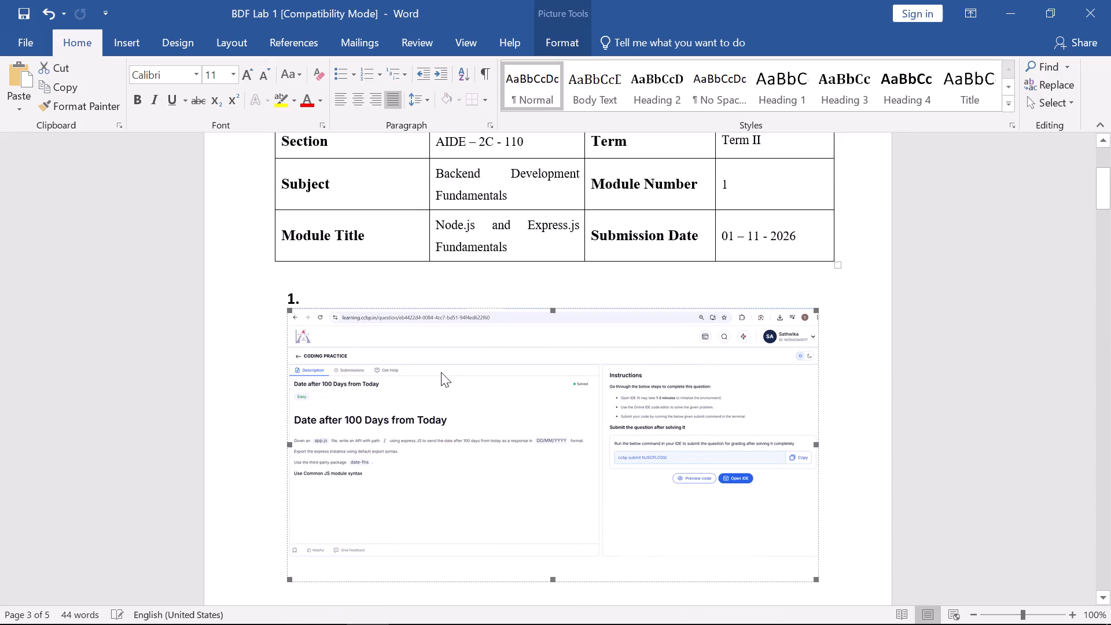
pyautogui.press('BackSpace')
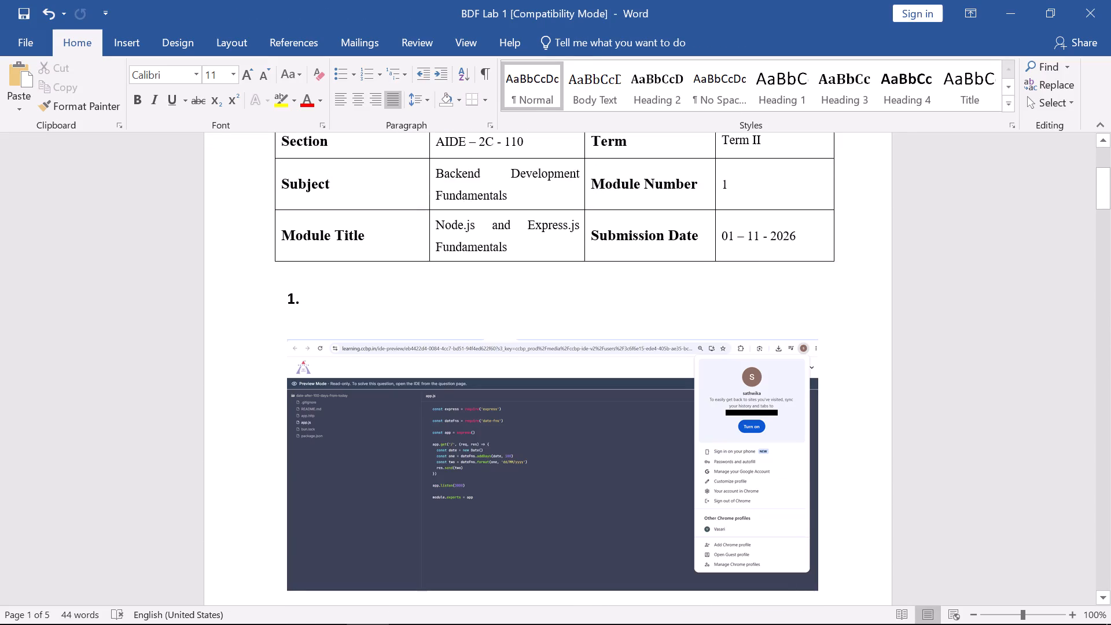
pyautogui.click(439, 391)
pyautogui.press('BackSpace')
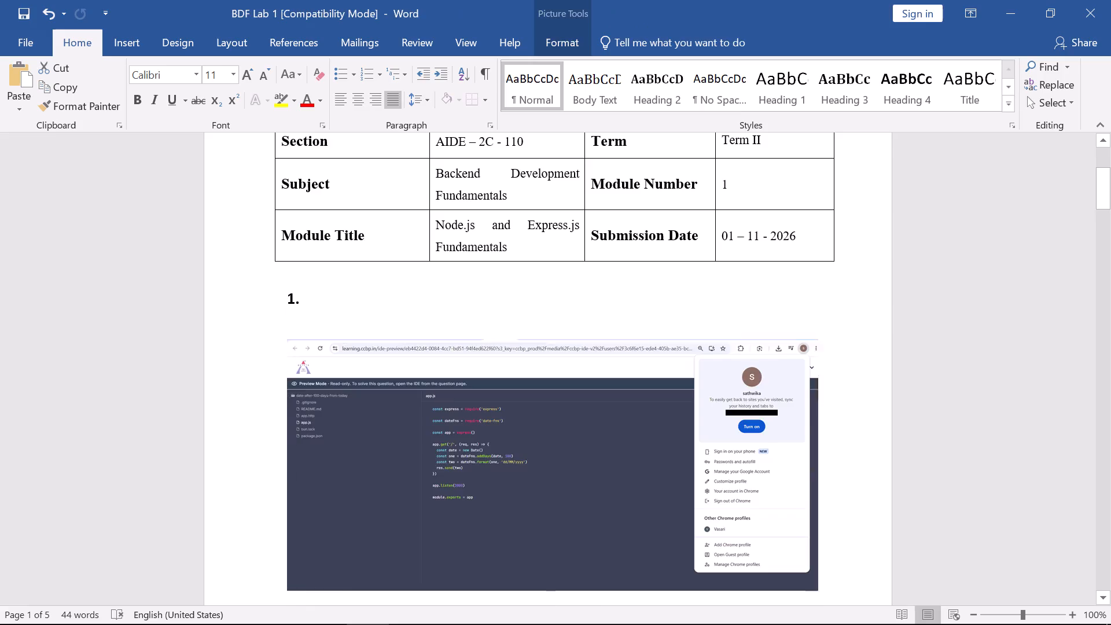
# Delete the Today's Date description screenshot under question 2.
pyautogui.click(437, 424)
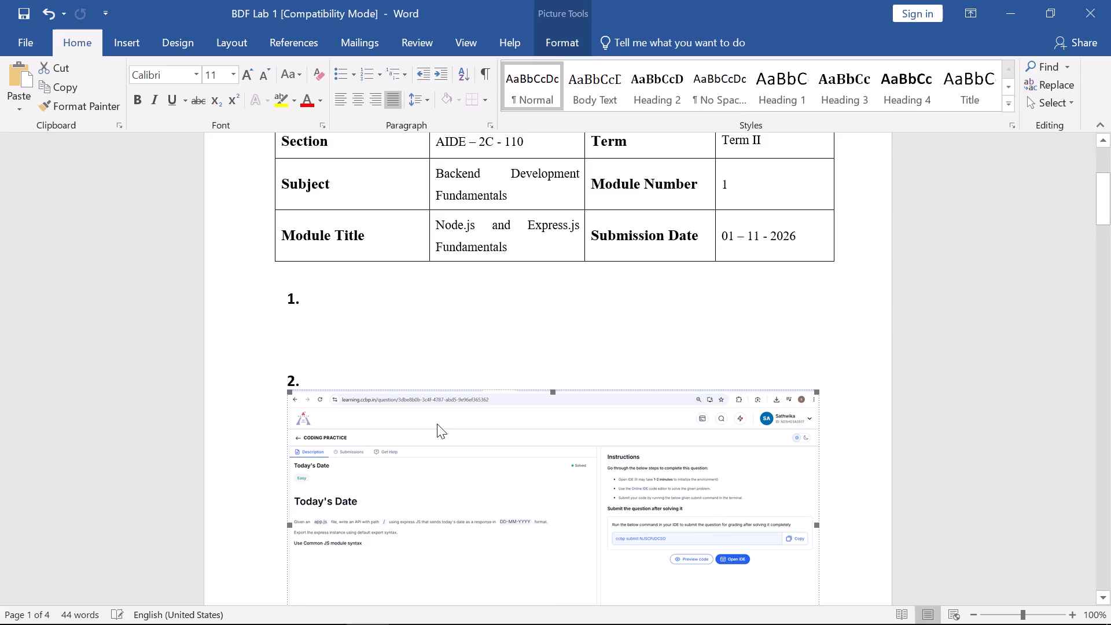
pyautogui.press('BackSpace')
# Delete both question 3 screenshots, the API Routing description and its code preview.
pyautogui.scroll(-3, 437, 424)
pyautogui.scroll(-1, 420, 481)
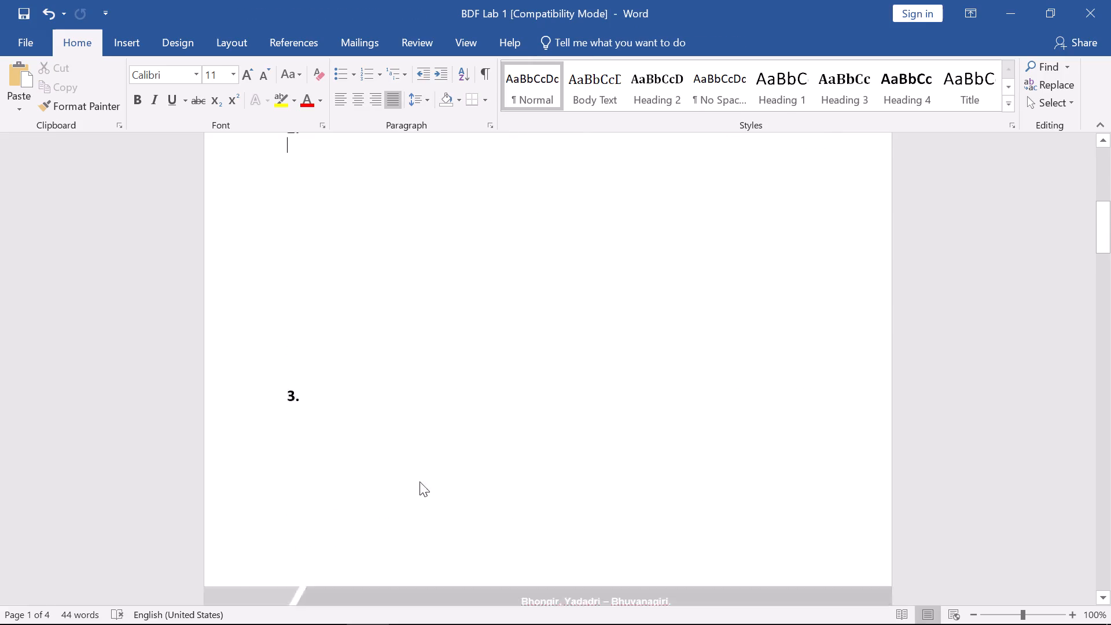
pyautogui.scroll(-2, 420, 481)
pyautogui.scroll(-3, 470, 249)
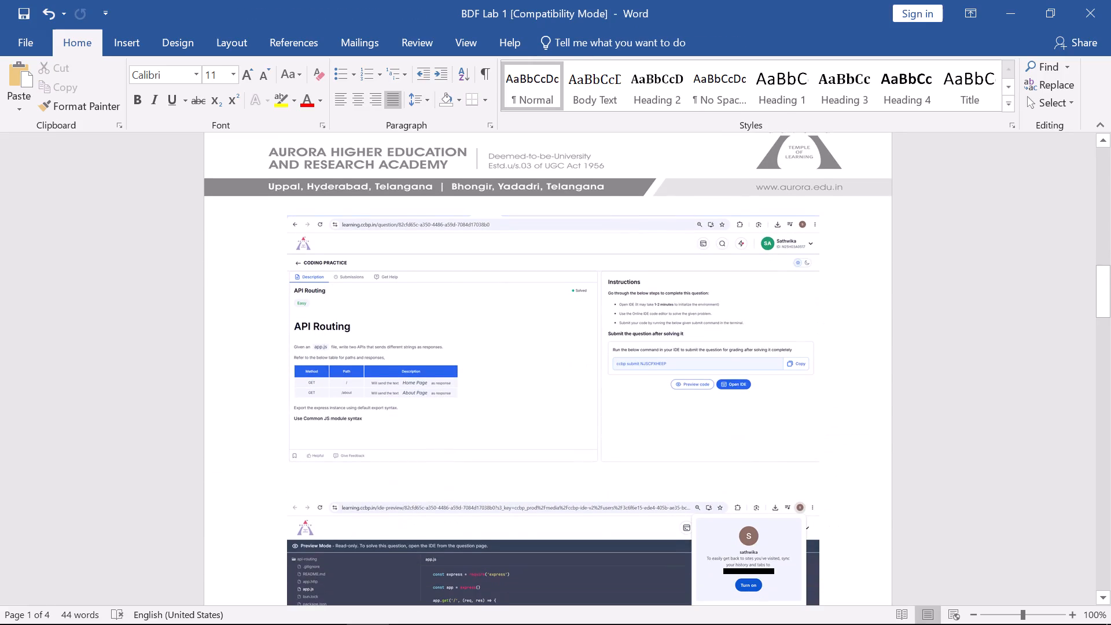
pyautogui.click(483, 340)
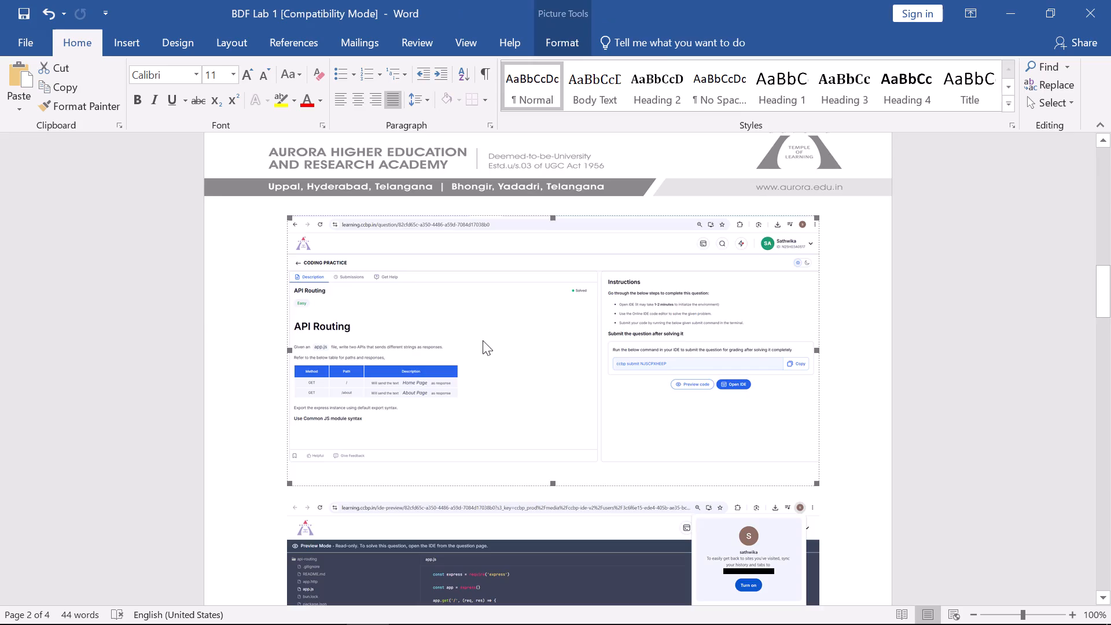
pyautogui.press('BackSpace')
pyautogui.scroll(-6, 483, 340)
pyautogui.doubleClick(483, 340)
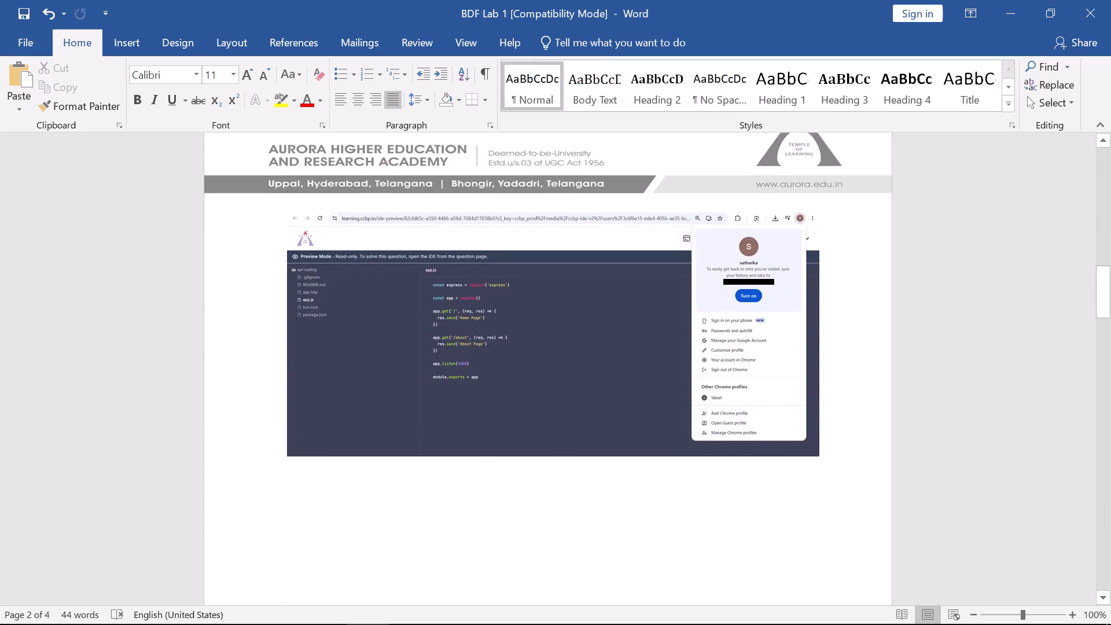
pyautogui.press('BackSpace')
# Delete both question 4 screenshots, the Gadgets Page description and its code preview.
pyautogui.scroll(-5, 483, 340)
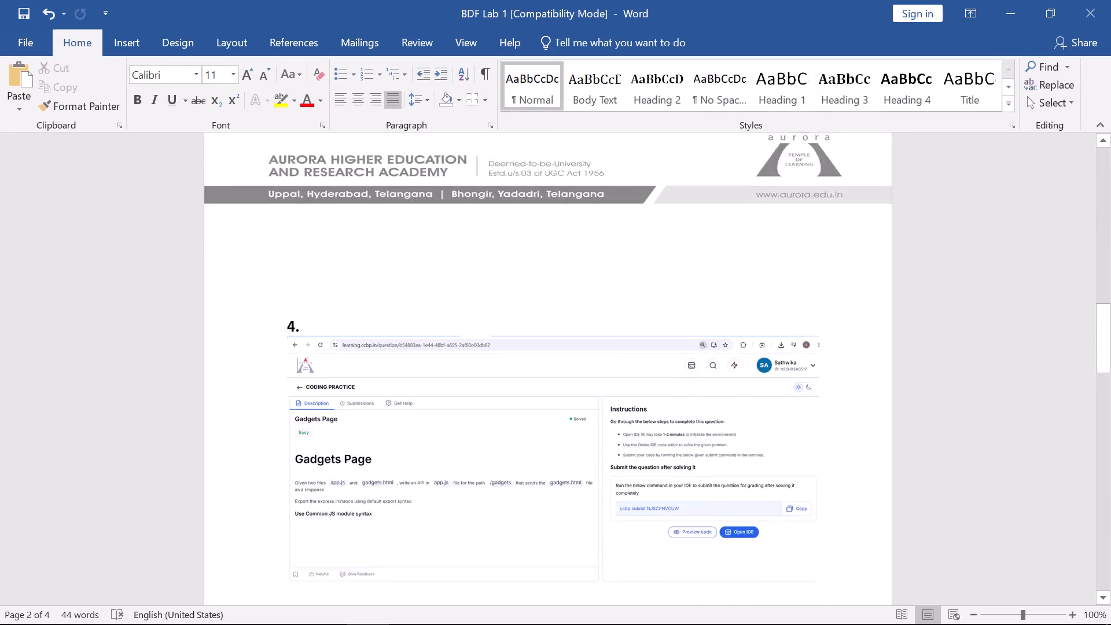
pyautogui.click(490, 388)
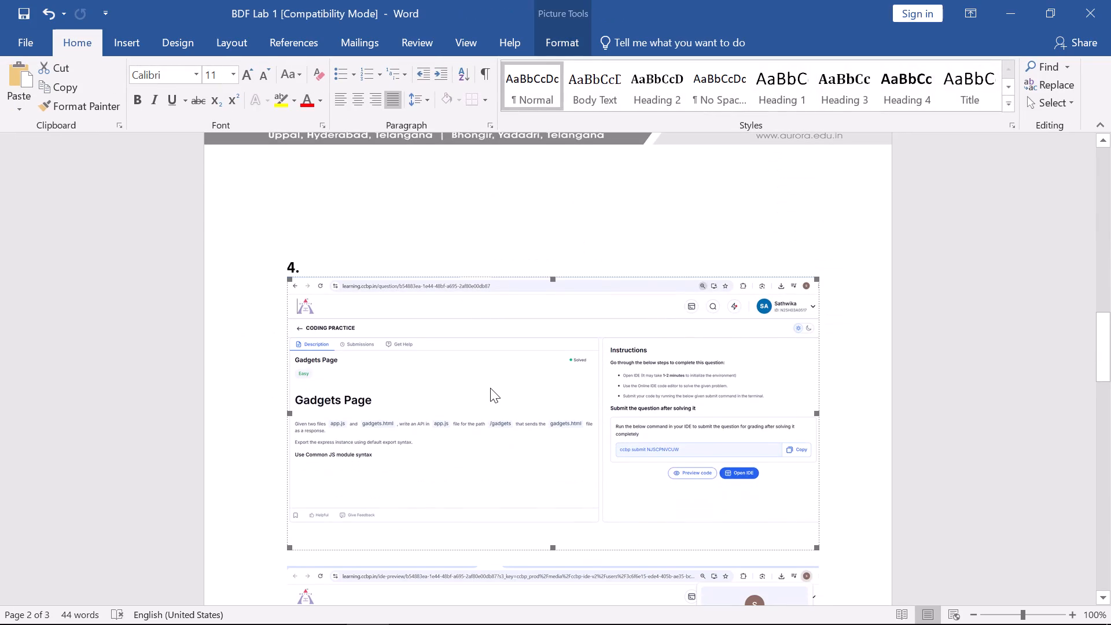
pyautogui.press('BackSpace')
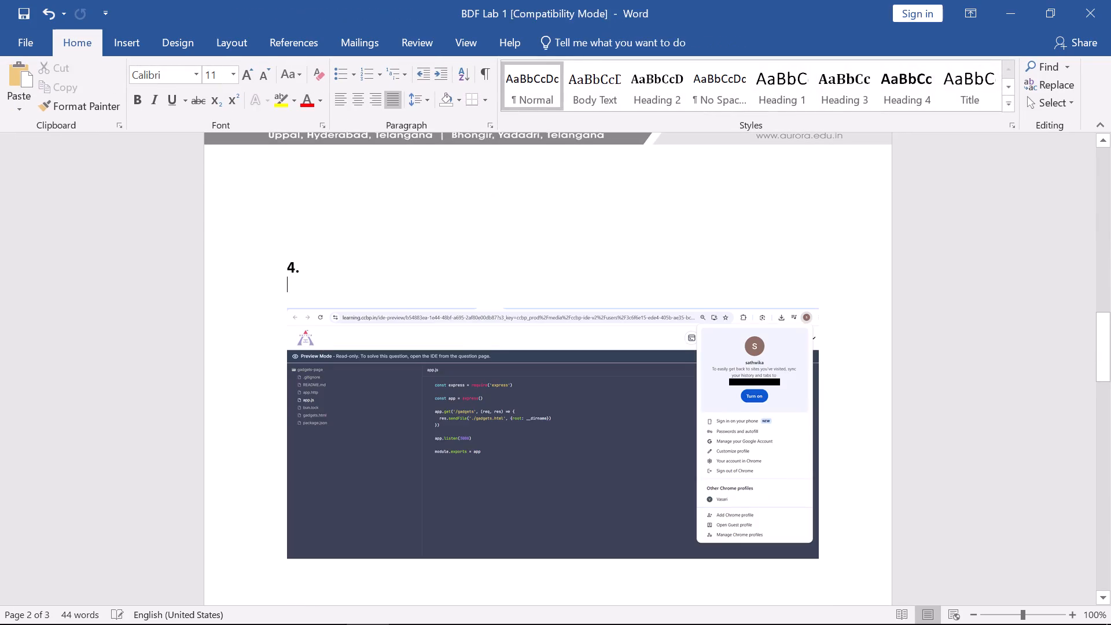
pyautogui.click(490, 388)
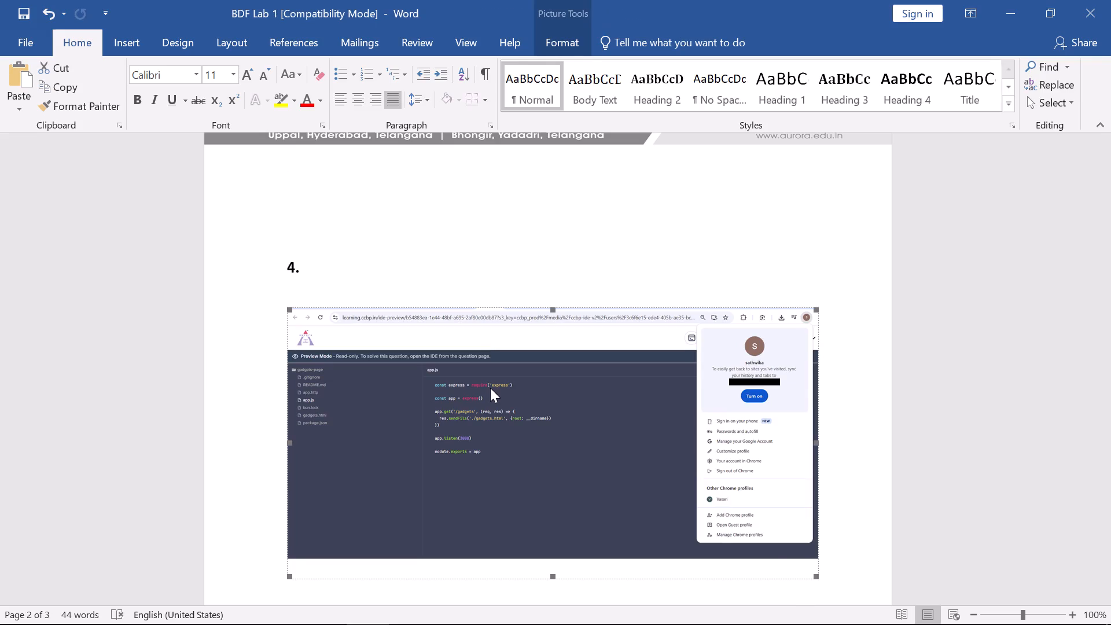
pyautogui.press('BackSpace')
# Delete both question 5 screenshots, the Get a String description and its code preview.
pyautogui.scroll(-4, 490, 388)
pyautogui.click(490, 388)
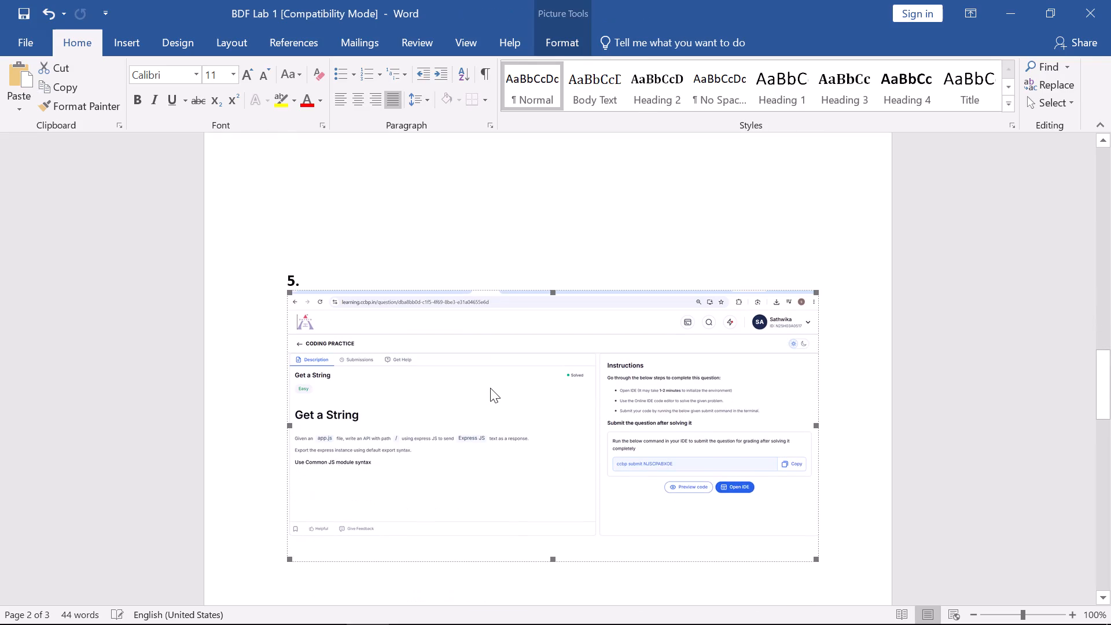
pyautogui.press('BackSpace')
pyautogui.click(490, 388)
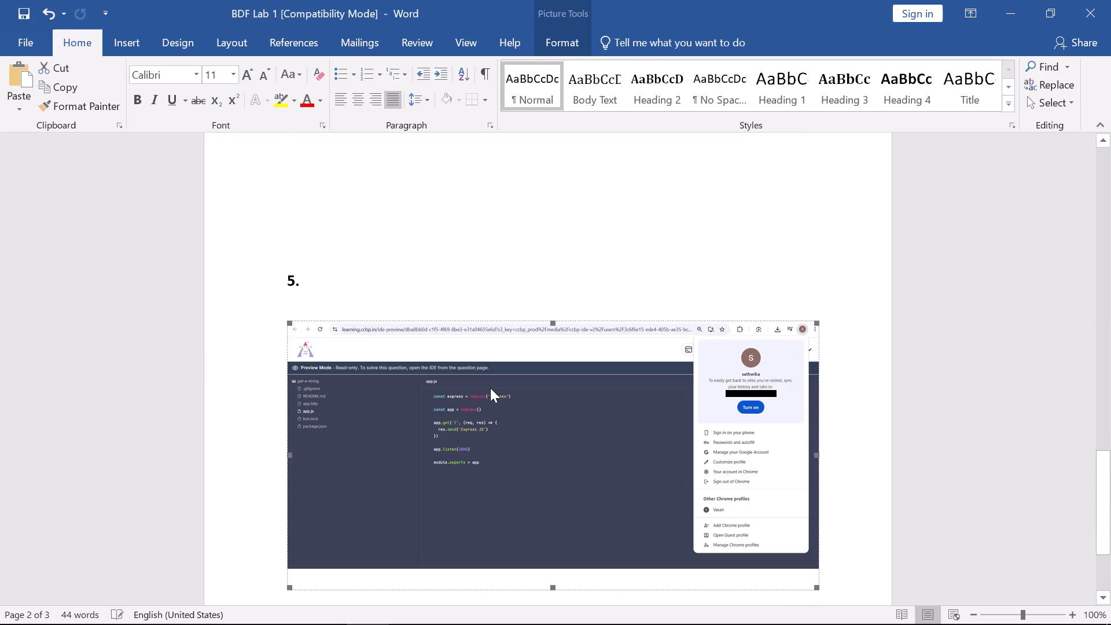
pyautogui.press('BackSpace')
pyautogui.scroll(-5, 490, 388)
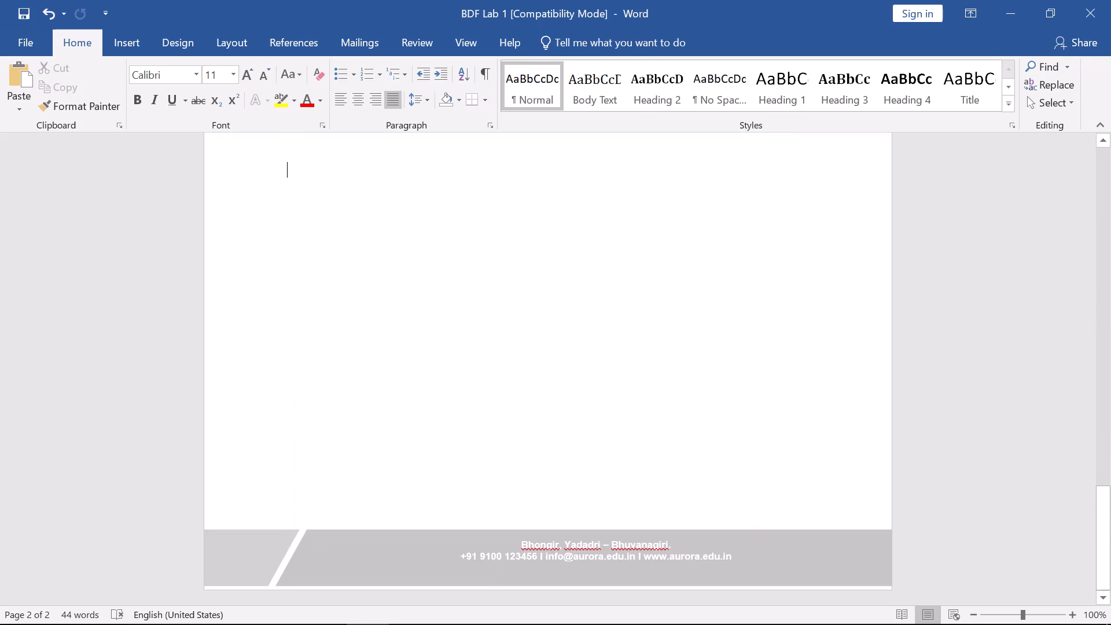
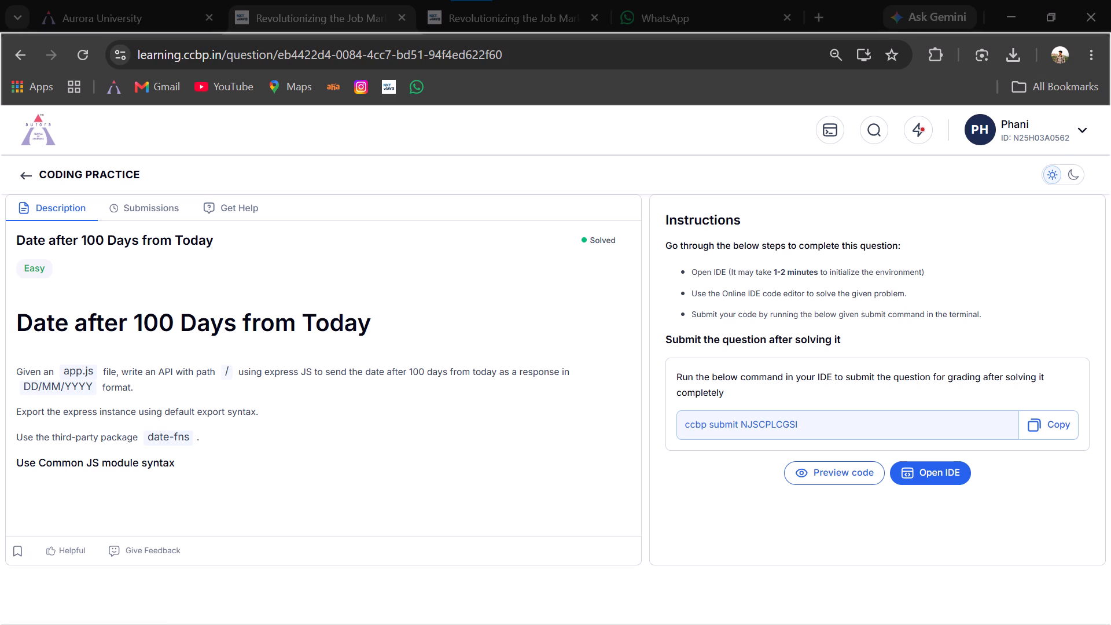
# Capture the Date after 100 Days from Today description page and paste the screenshot under question 1 of the Word lab report.
pyautogui.moveTo(1110, 624); pyautogui.dragTo(1110, 624)
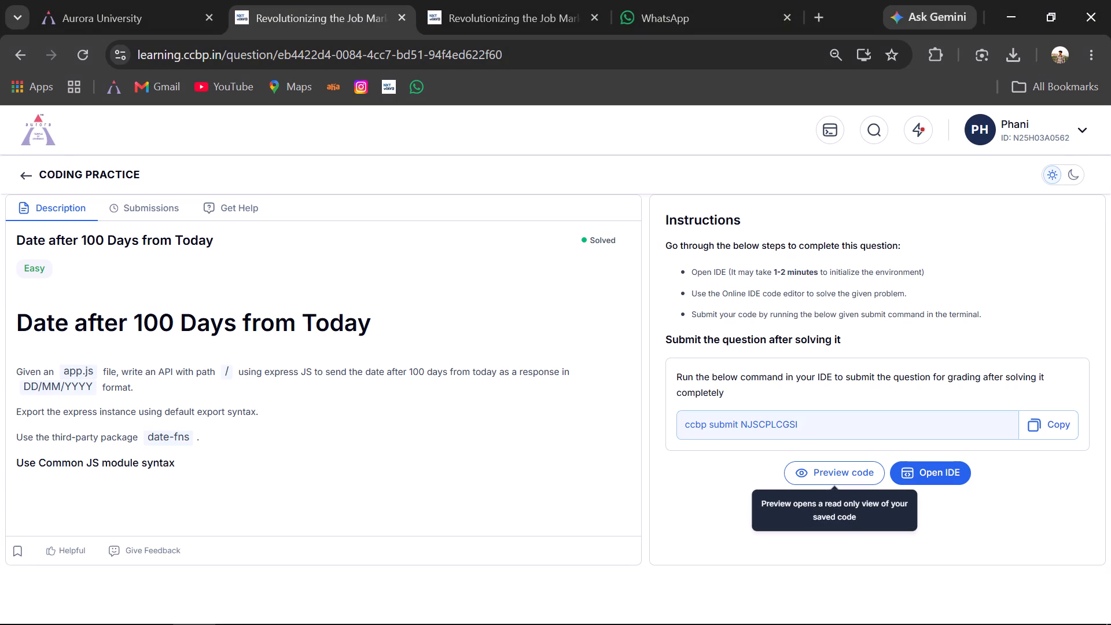
pyautogui.click(485, 179)
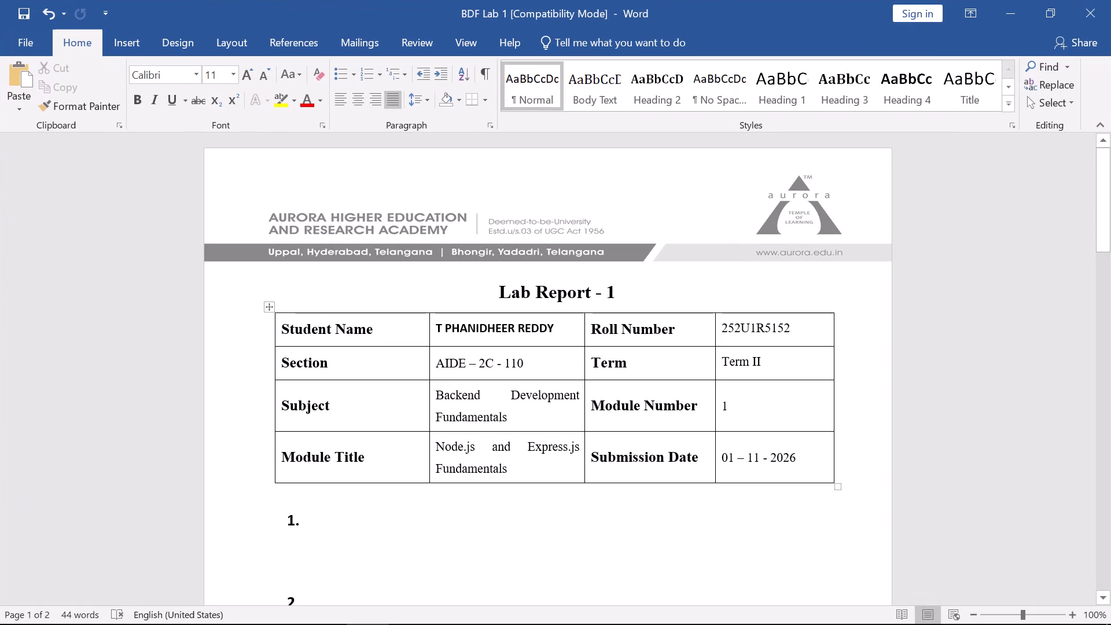
pyautogui.click(307, 550)
pyautogui.hotkey('ctrl', 'v')
pyautogui.scroll(-2, 307, 550)
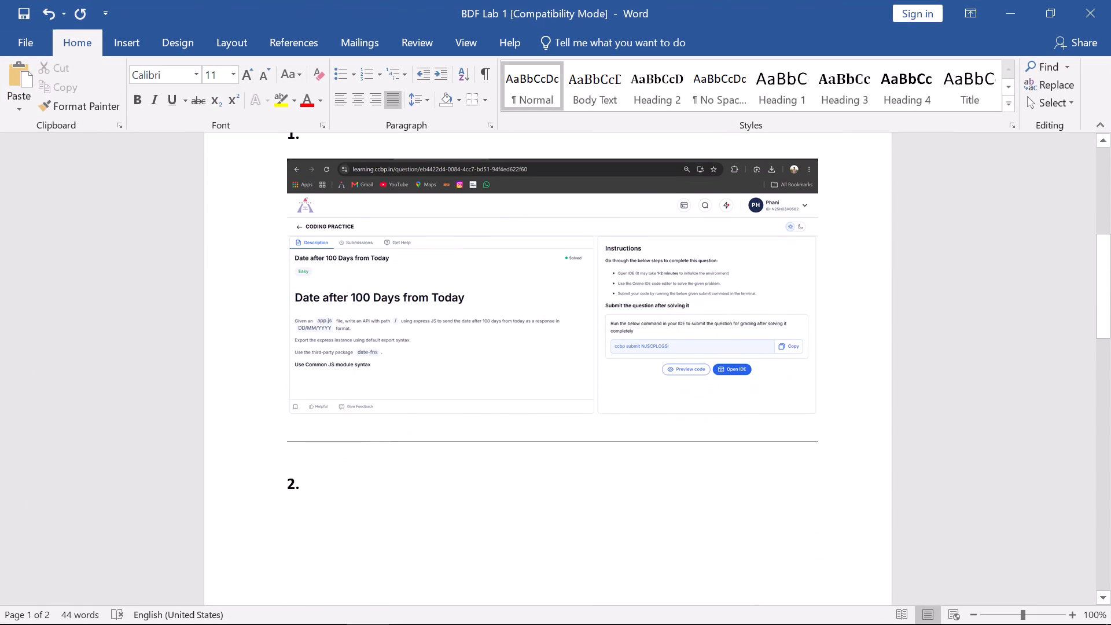
# Place the insertion point on the line directly below the description screenshot under question 1.
pyautogui.click(308, 460)
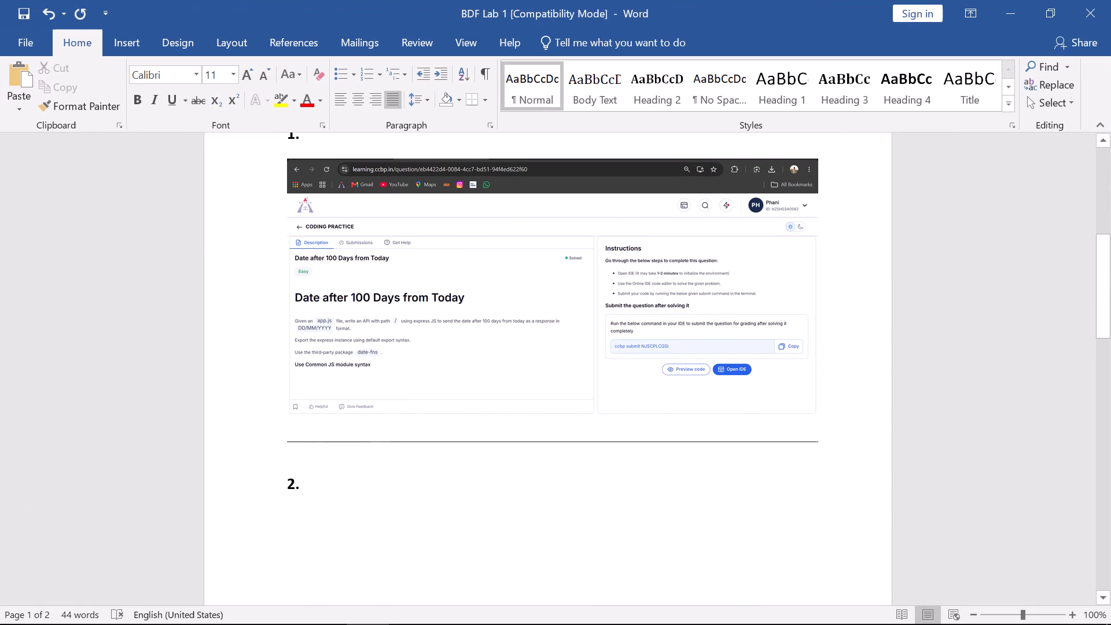
pyautogui.click(305, 433)
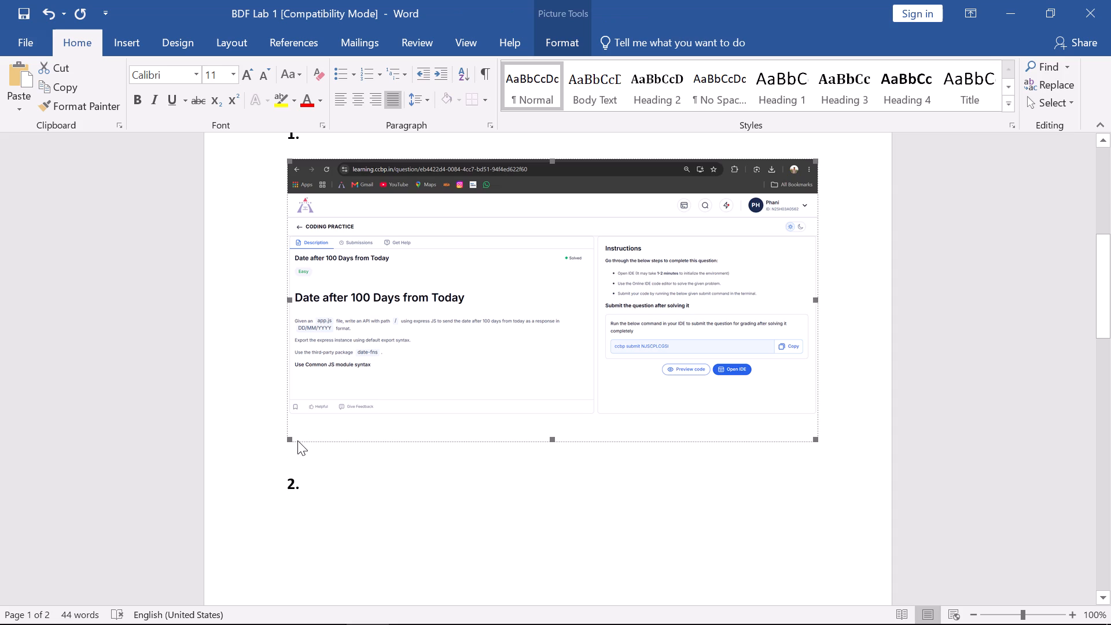
pyautogui.click(290, 455)
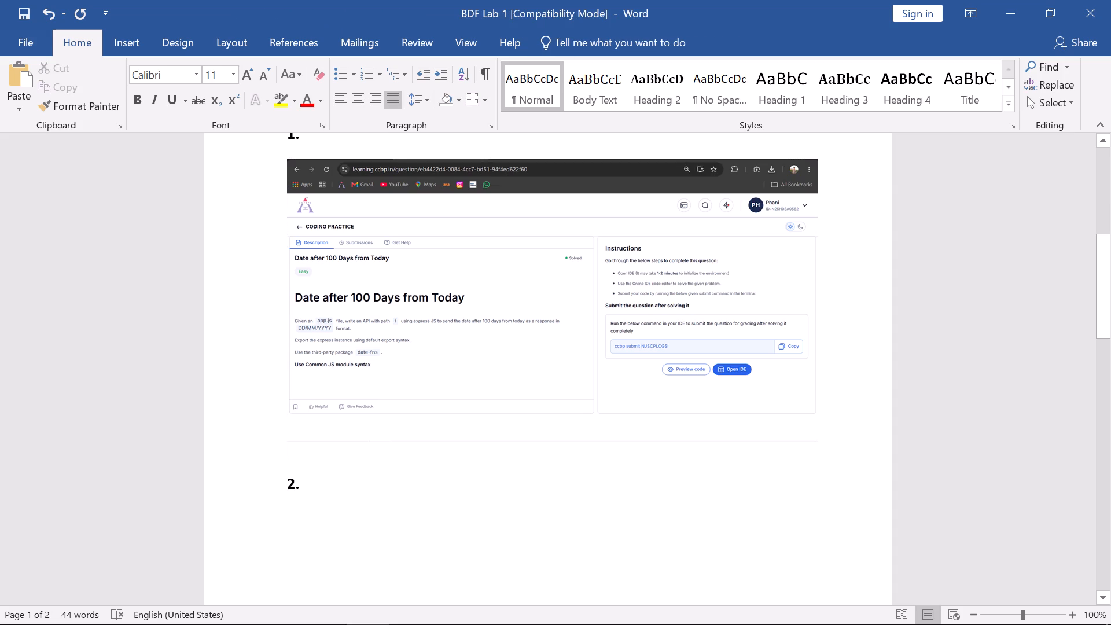
pyautogui.click(295, 428)
pyautogui.click(295, 453)
# Switch to Chrome and bring up the app.js code preview for Date after 100 Days from Today.
pyautogui.click(370, 242)
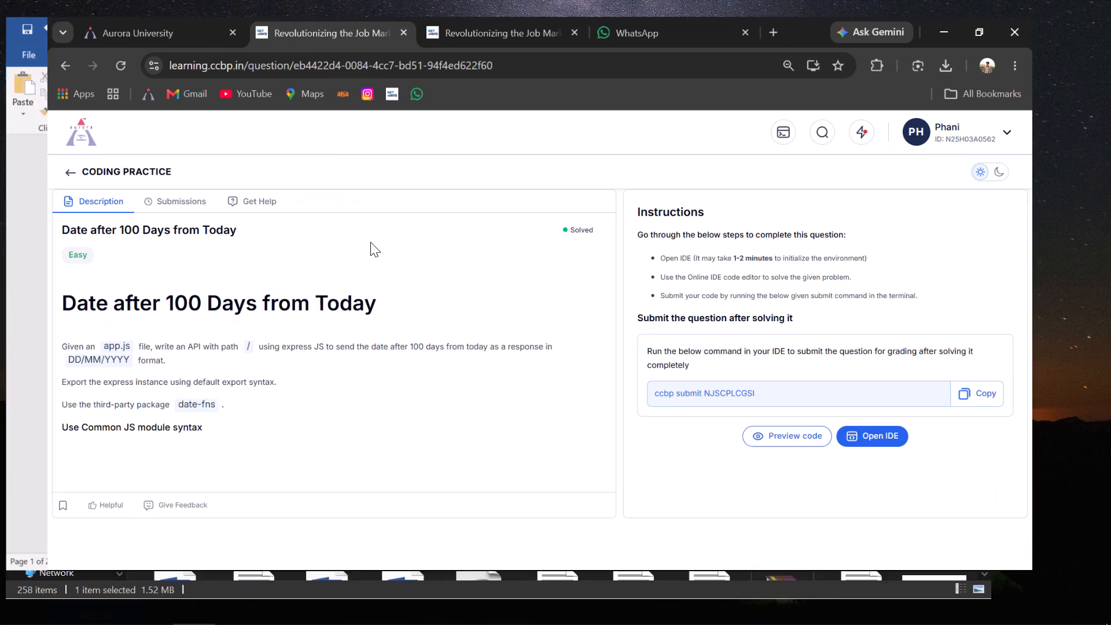
pyautogui.click(505, 3)
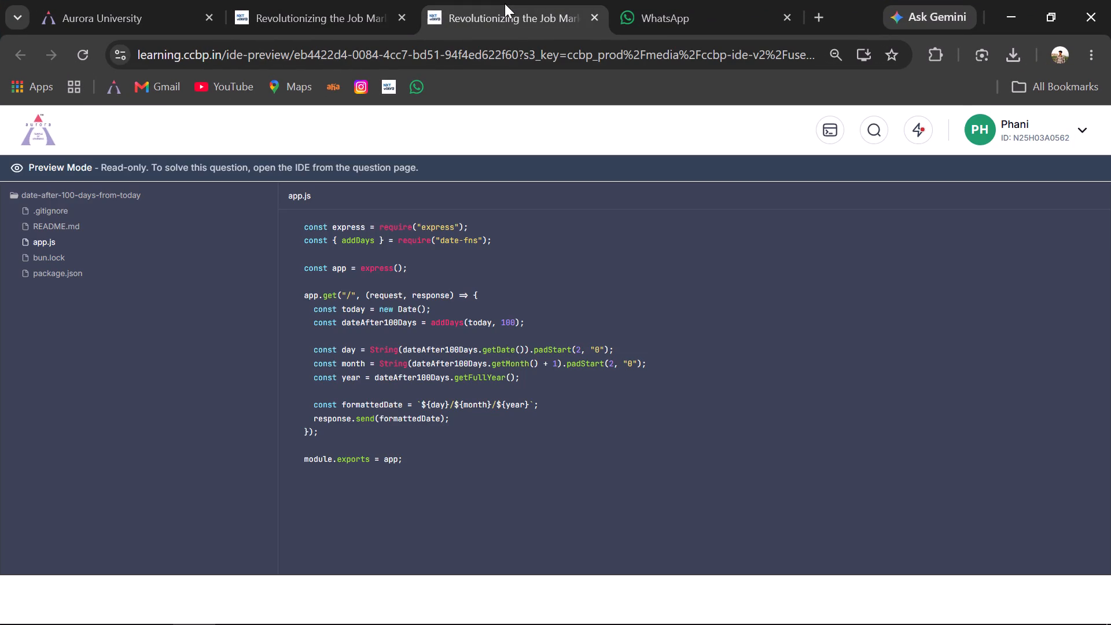
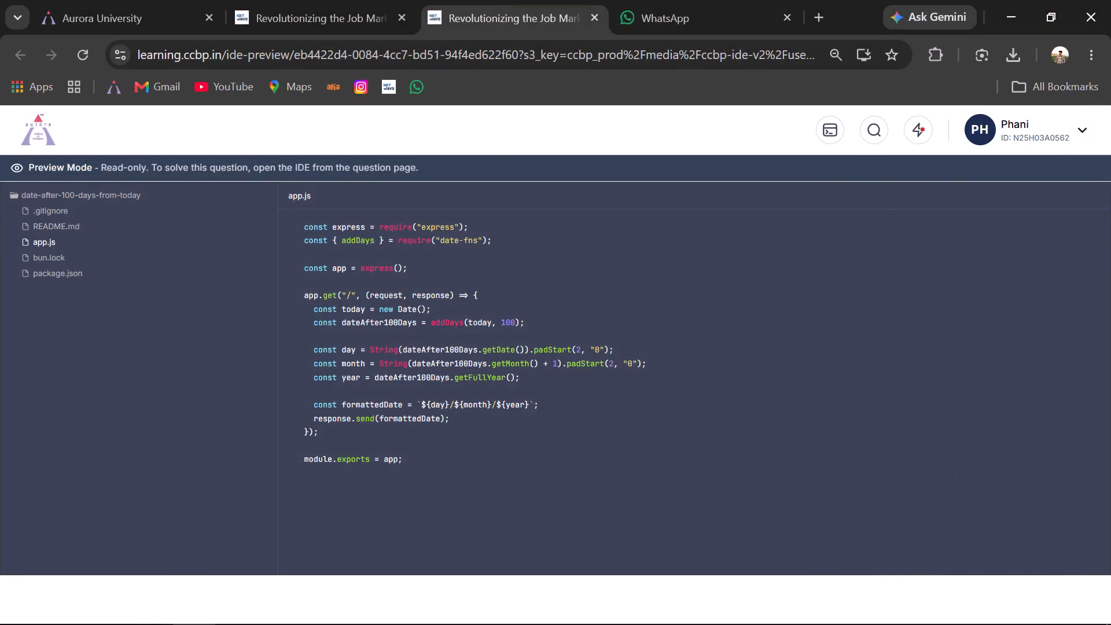
# Switch to the Word report and paste the captured Date after 100 Days code preview below its description under question 1.
pyautogui.click(499, 208)
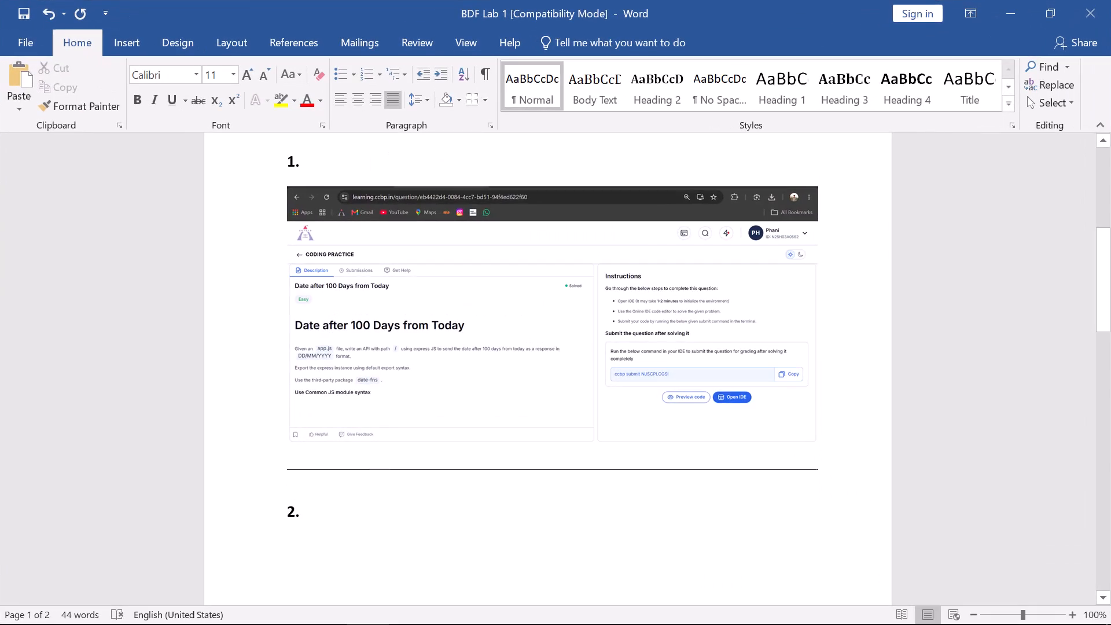
pyautogui.hotkey('ctrl', 'v')
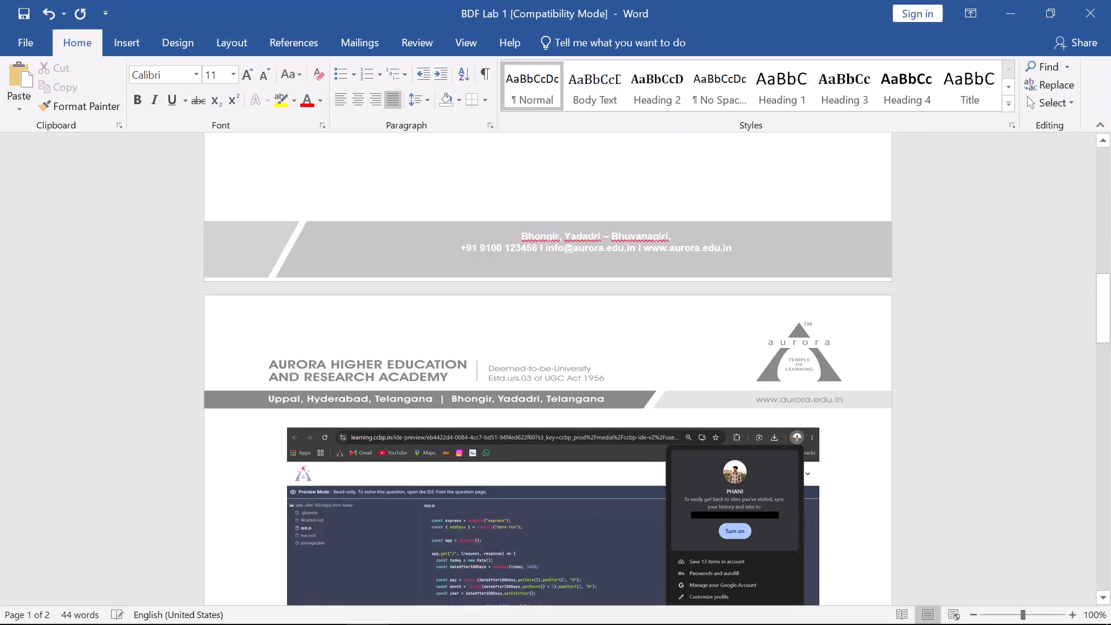
# Capture the Today's Date question page from the coding practice list in Chrome and paste it under question 2 in the Word report.
pyautogui.scroll(-4, 364, 469)
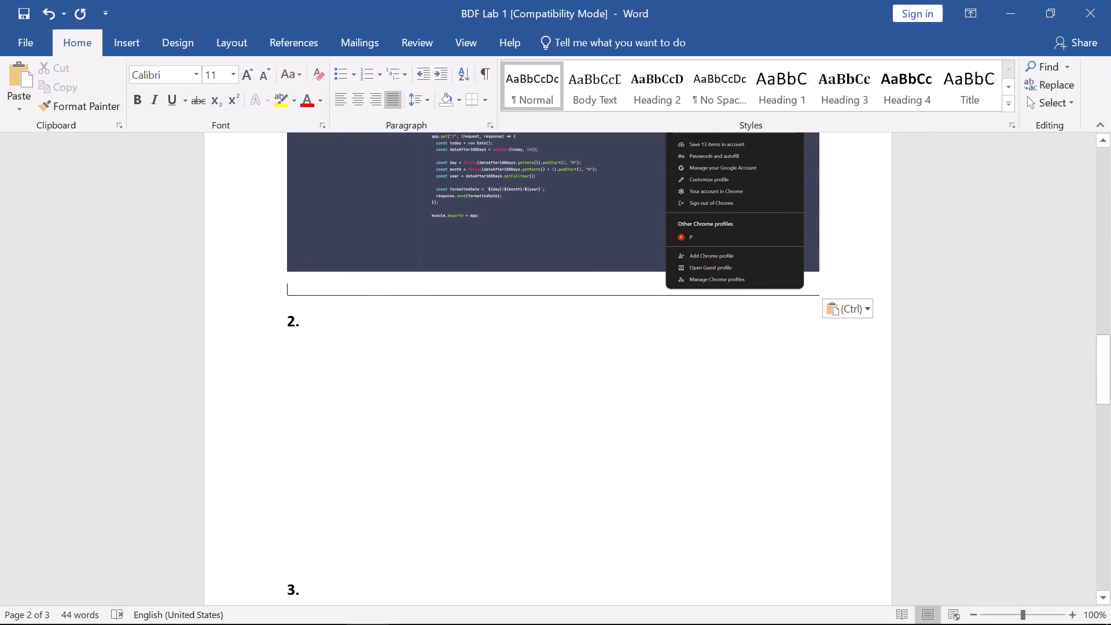
pyautogui.click(328, 374)
pyautogui.click(414, 237)
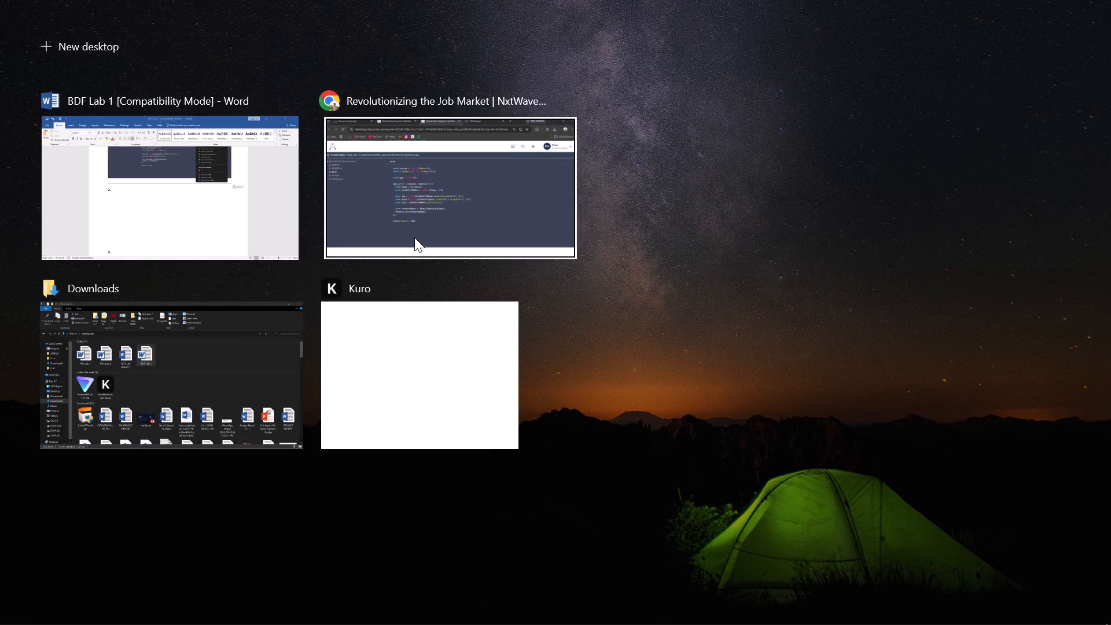
pyautogui.click(594, 21)
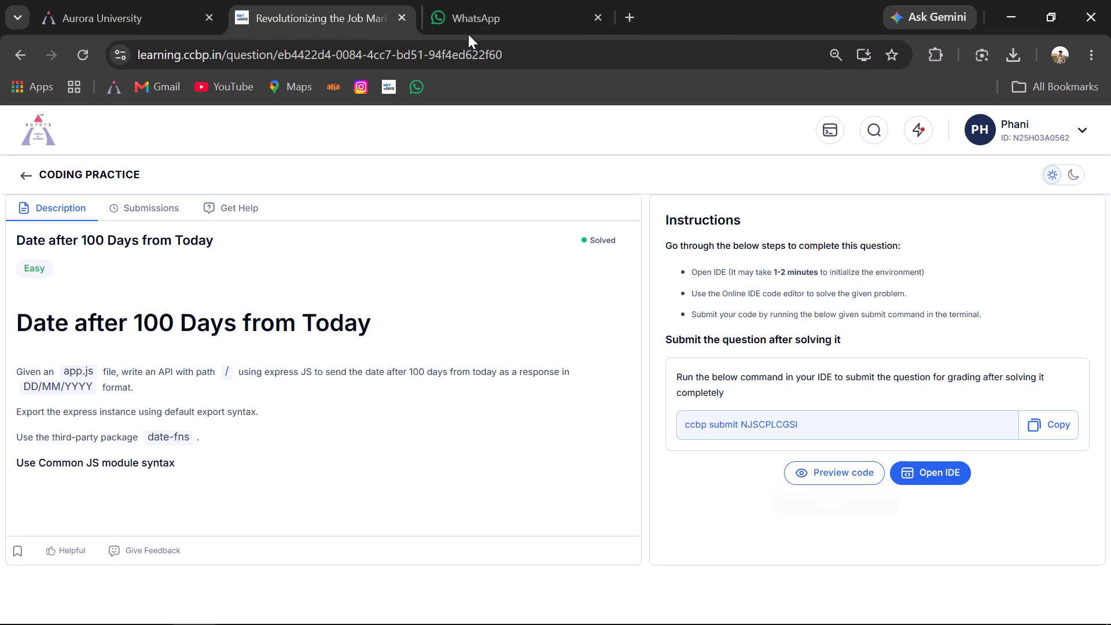
pyautogui.click(340, 5)
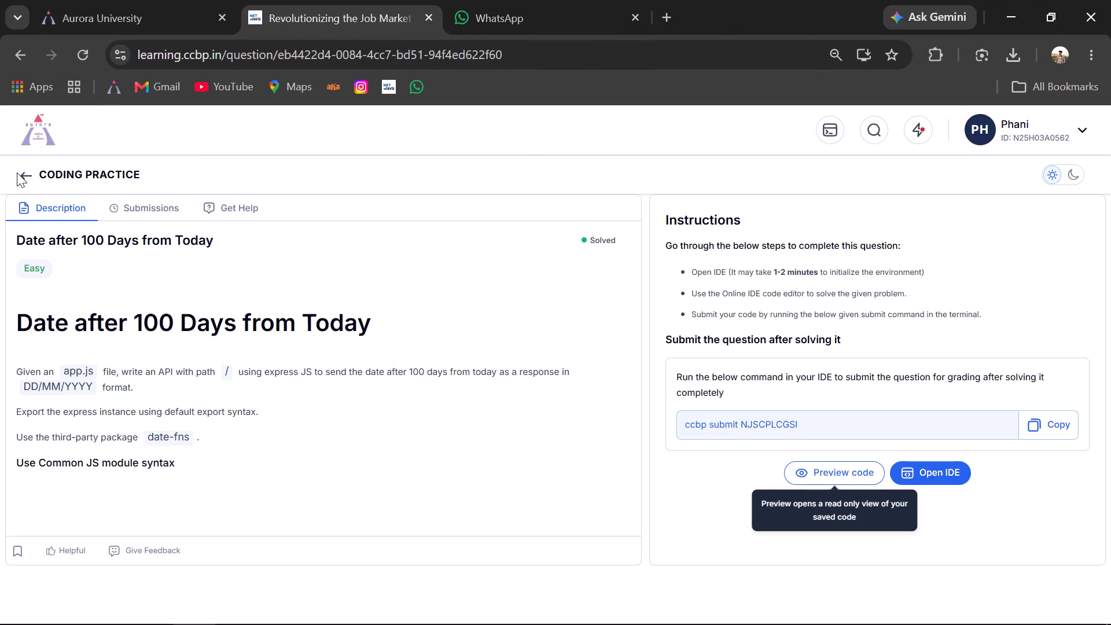
pyautogui.click(25, 178)
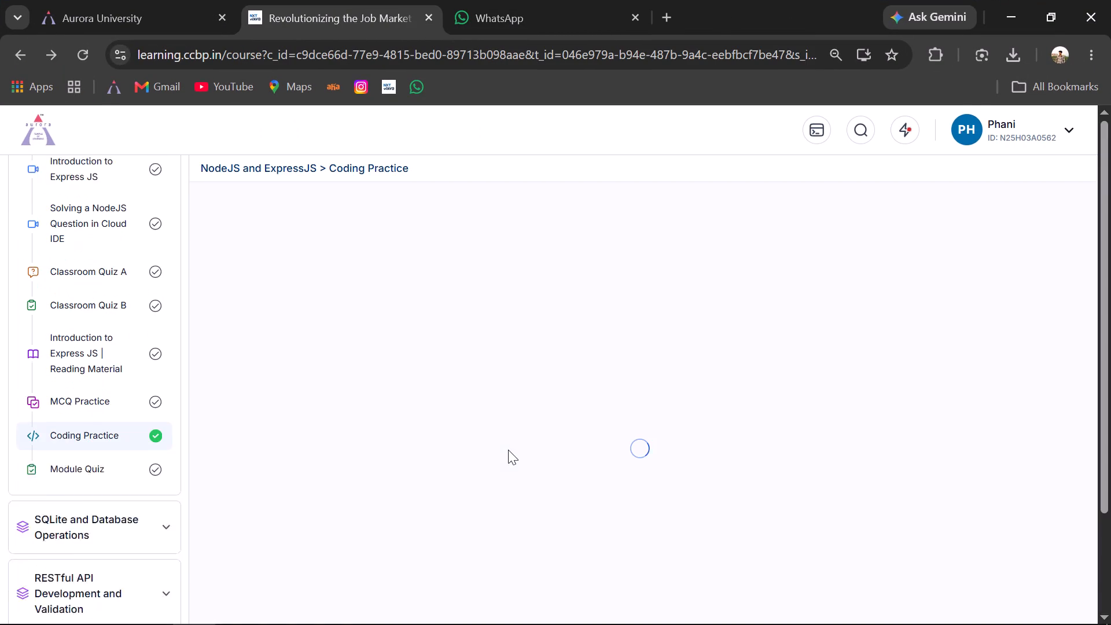
pyautogui.click(470, 321)
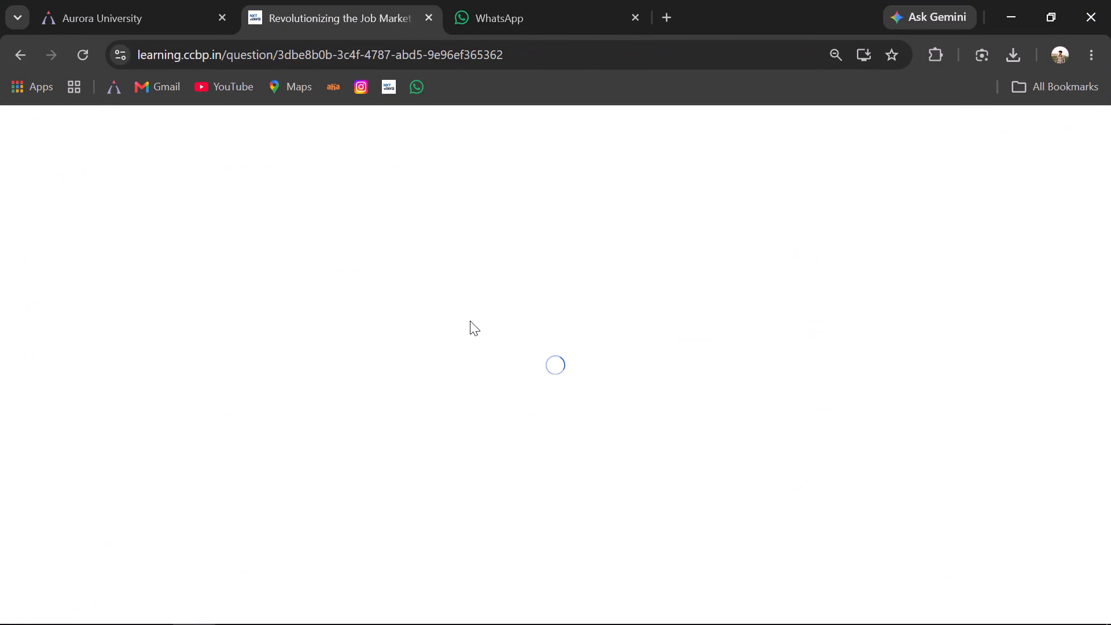
pyautogui.press('shift+super+s')
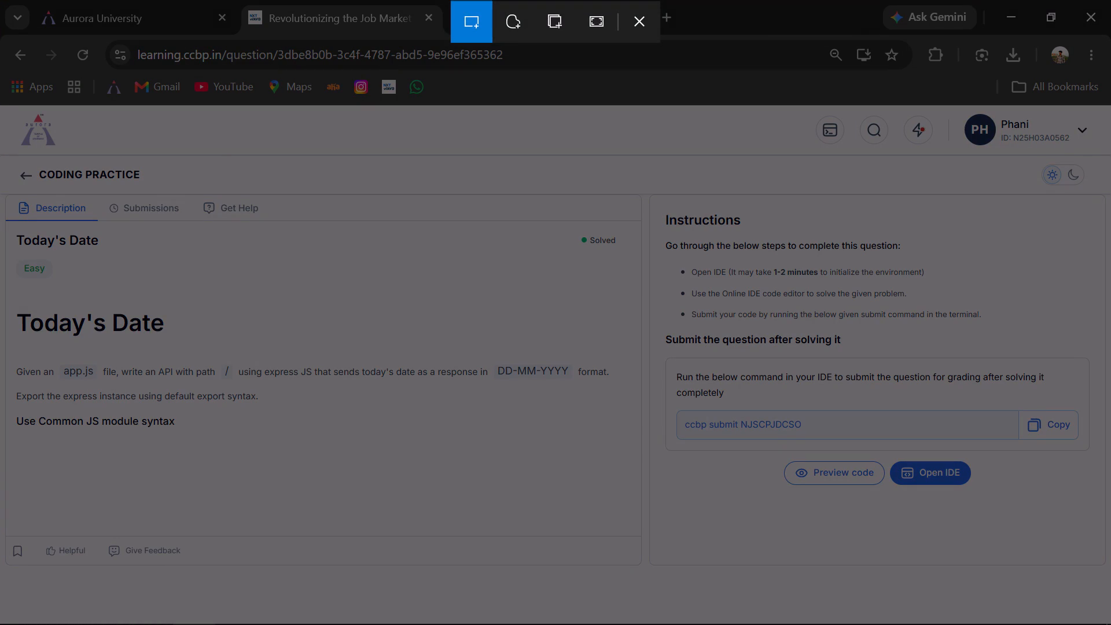
pyautogui.moveTo(1, 36); pyautogui.dragTo(1110, 616)
pyautogui.click(542, 215)
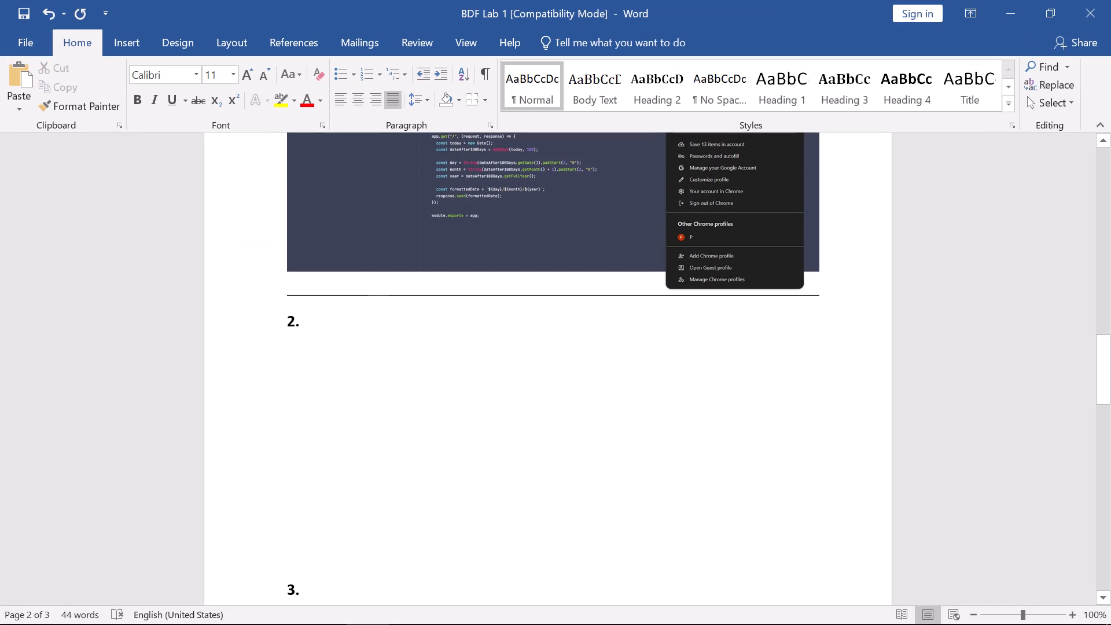
pyautogui.hotkey('ctrl', 'v')
# Capture the Today's Date code preview in Chrome with the browser profile details open and paste it below the question 2 description in Word.
pyautogui.scroll(-5, 344, 369)
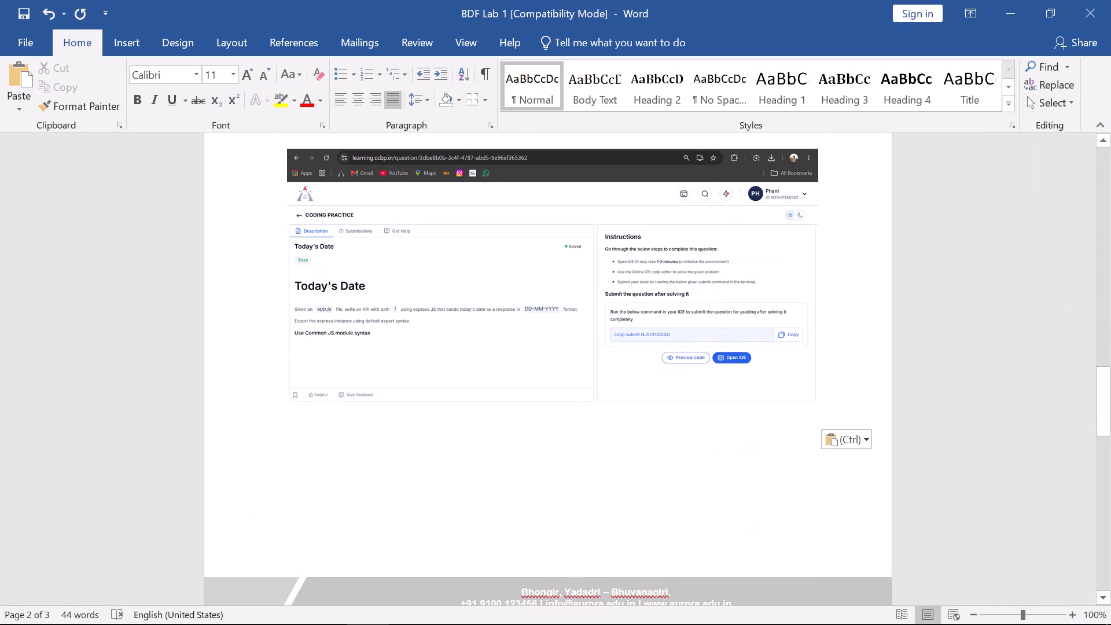
pyautogui.scroll(-1, 344, 369)
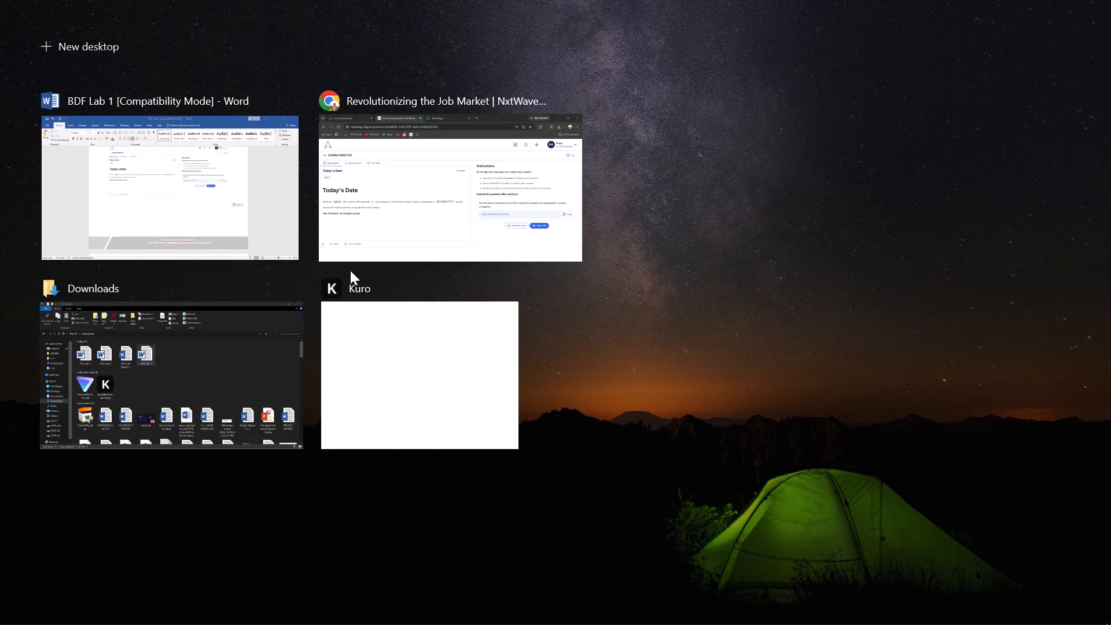
pyautogui.click(360, 228)
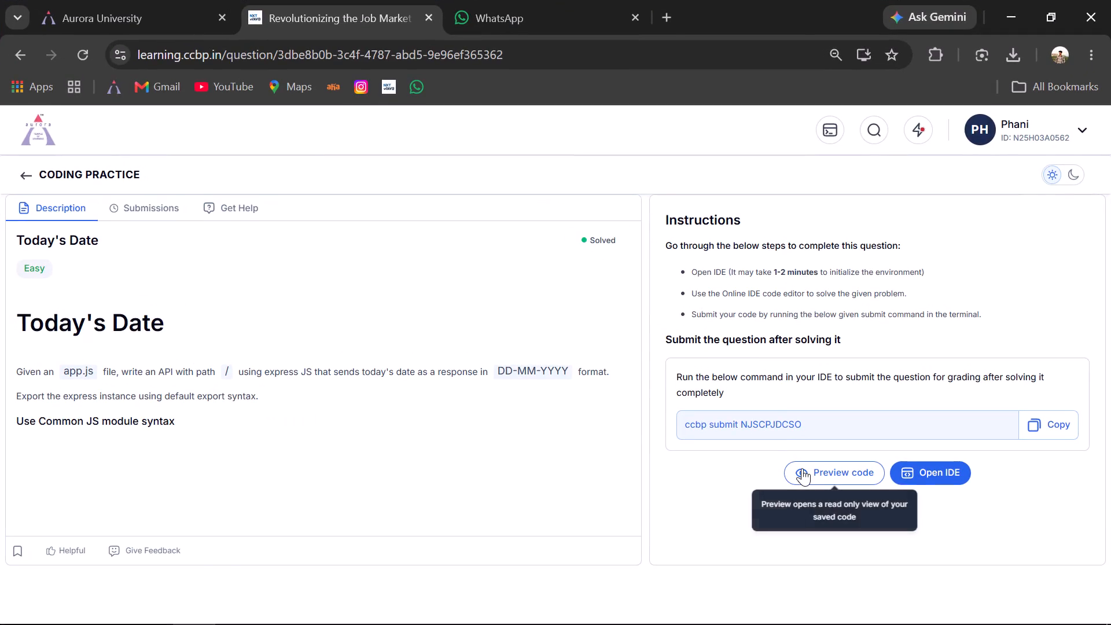
pyautogui.click(802, 468)
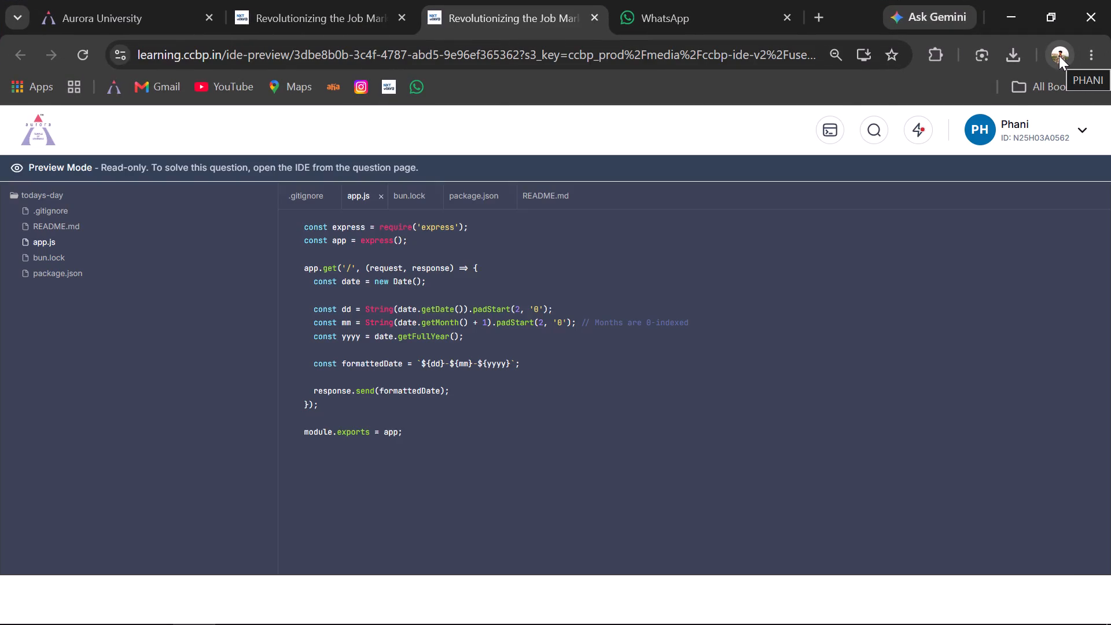
pyautogui.click(1059, 56)
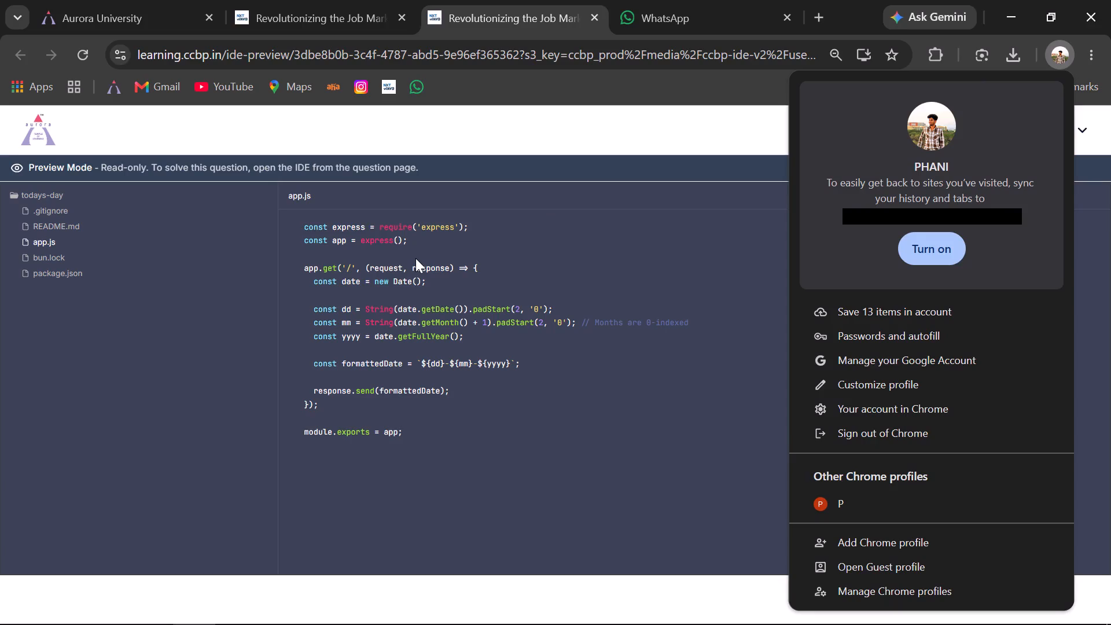
pyautogui.press('shift+super+s')
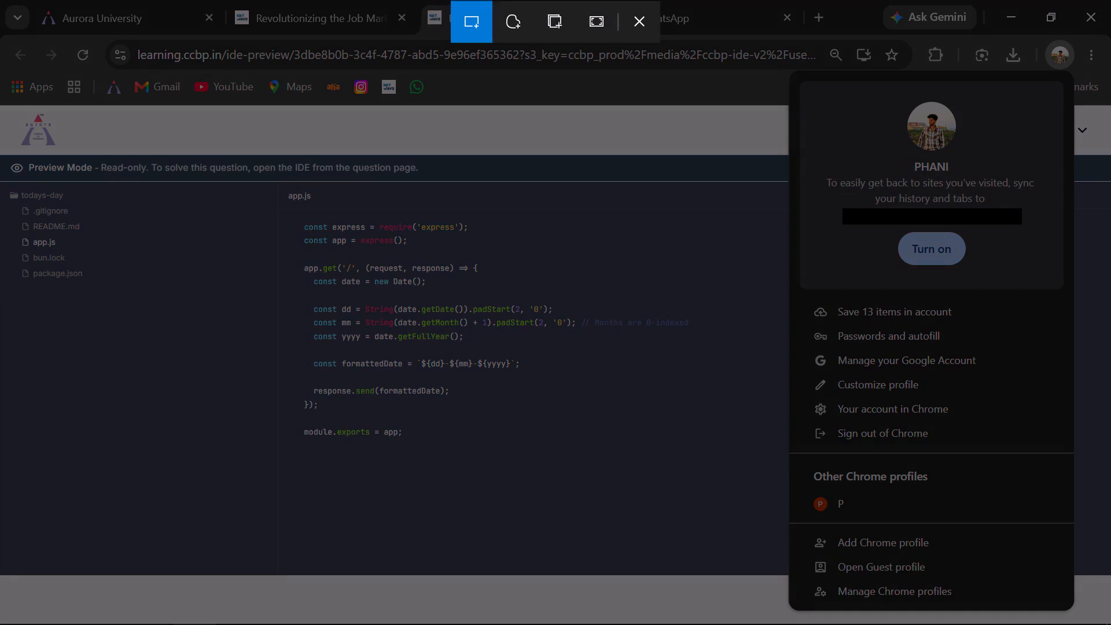
pyautogui.moveTo(0, 33); pyautogui.dragTo(966, 339)
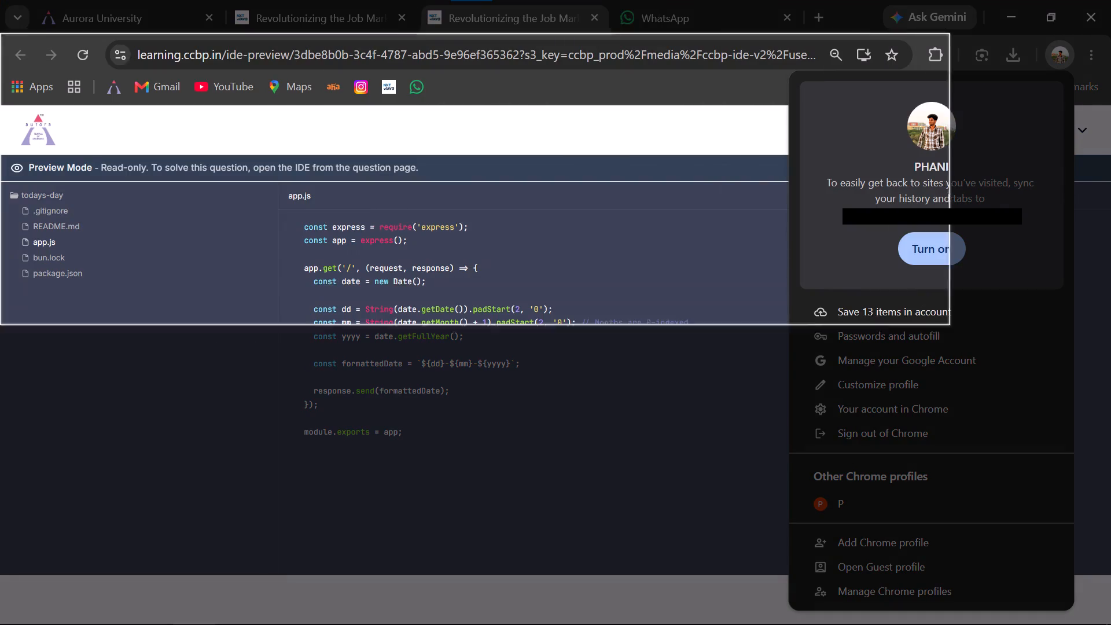
pyautogui.moveTo(966, 339); pyautogui.dragTo(1109, 624)
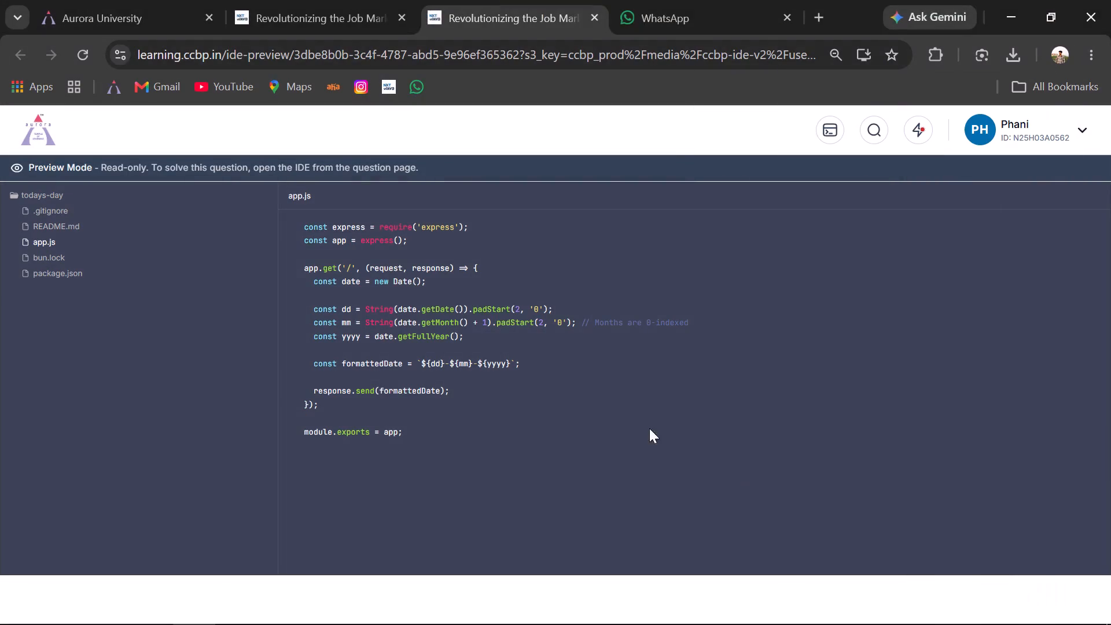
pyautogui.click(512, 194)
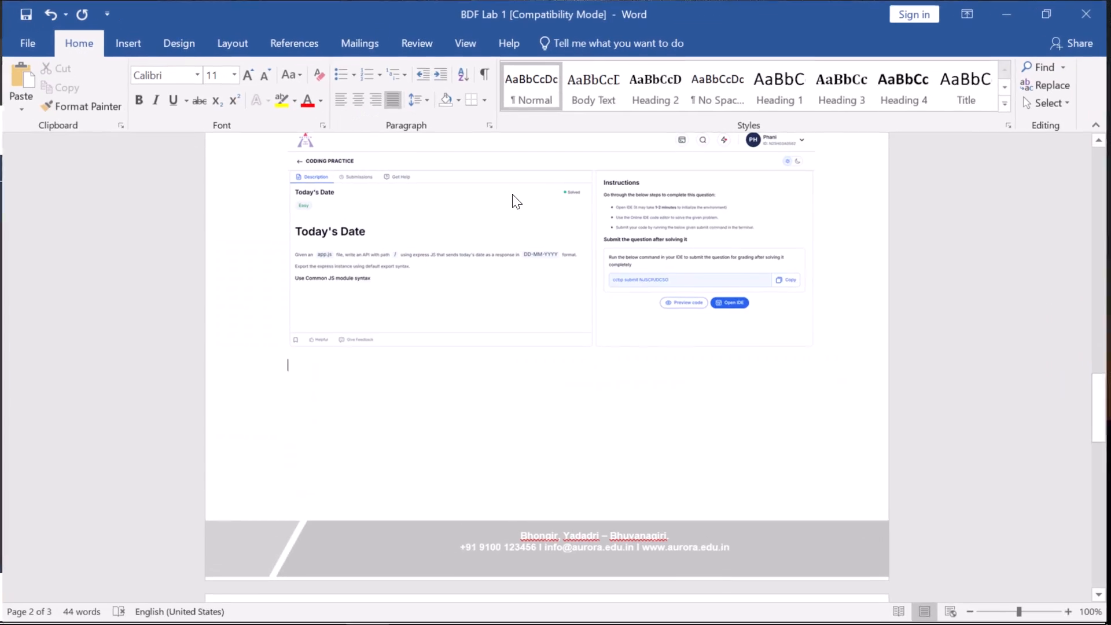
pyautogui.hotkey('ctrl', 'v')
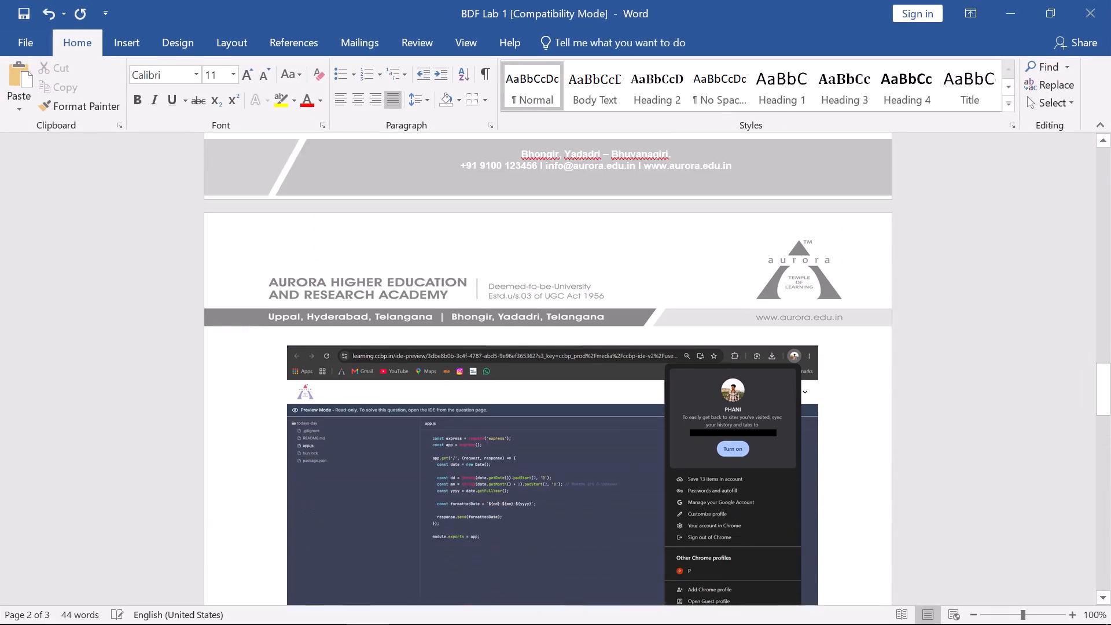
# Add line breaks after question 3 in the report, capture the API Routing question page in Chrome, and paste it there.
pyautogui.scroll(-12, 393, 410)
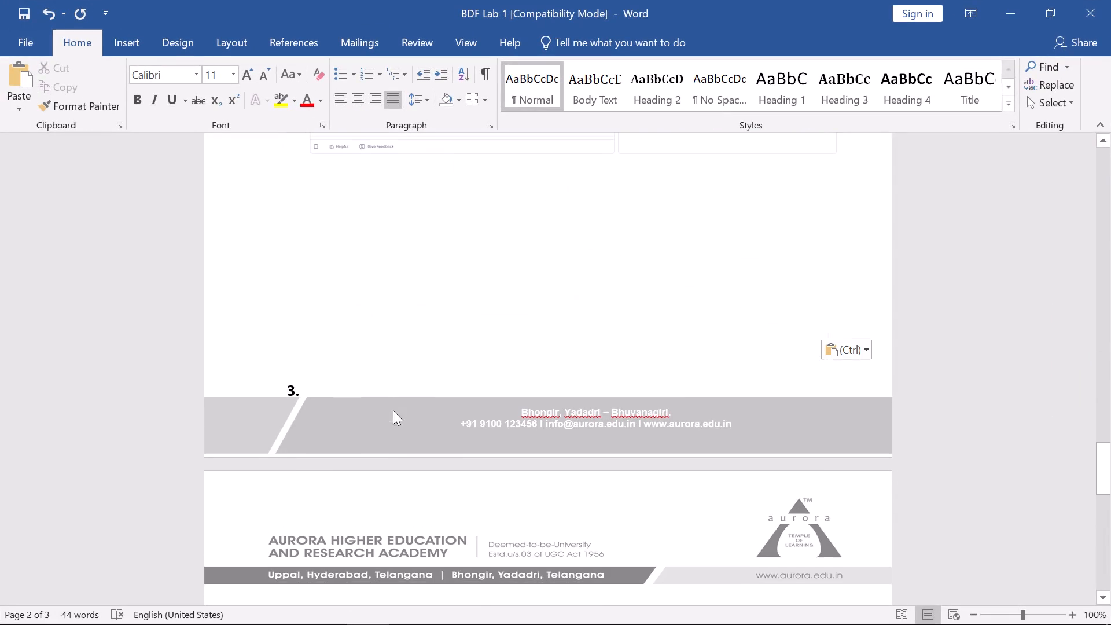
pyautogui.rightClick(318, 379)
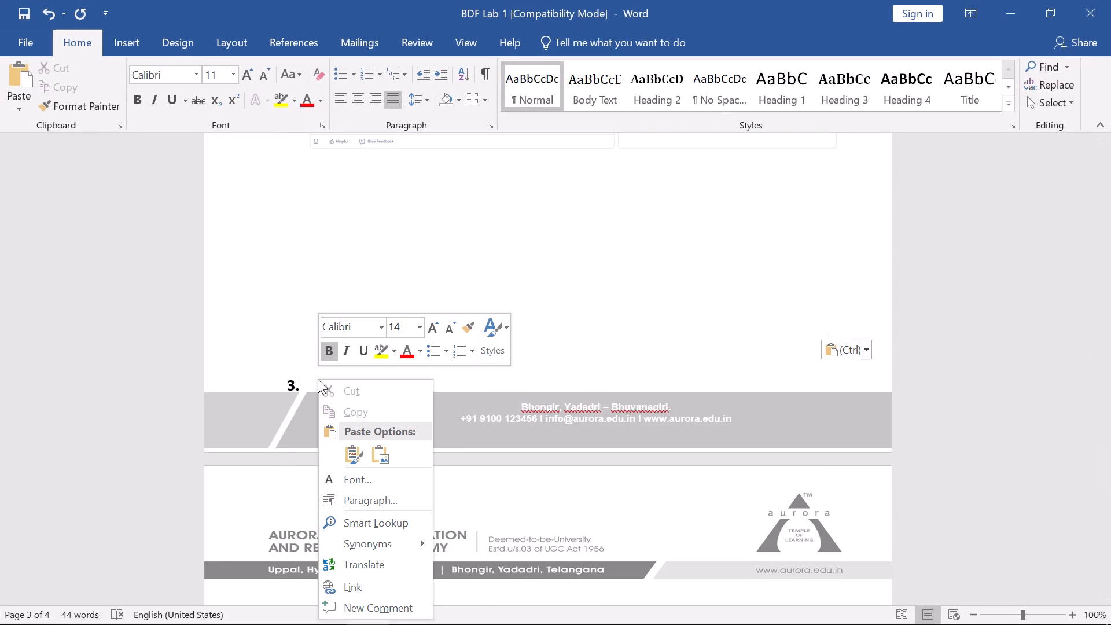
pyautogui.press('Return')
pyautogui.press('Return')
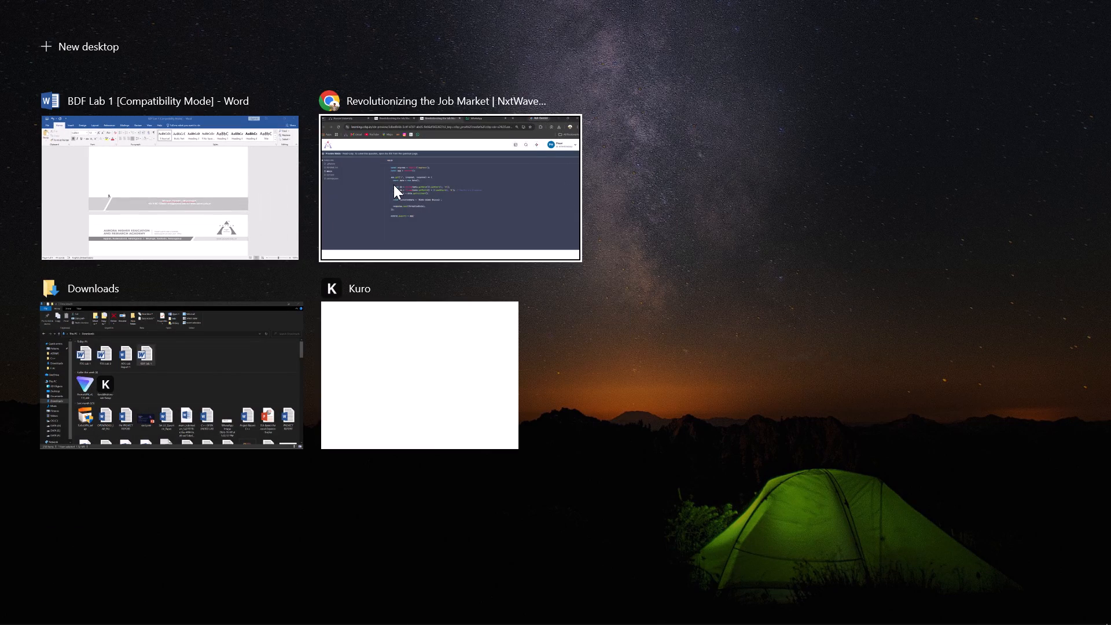
pyautogui.click(393, 185)
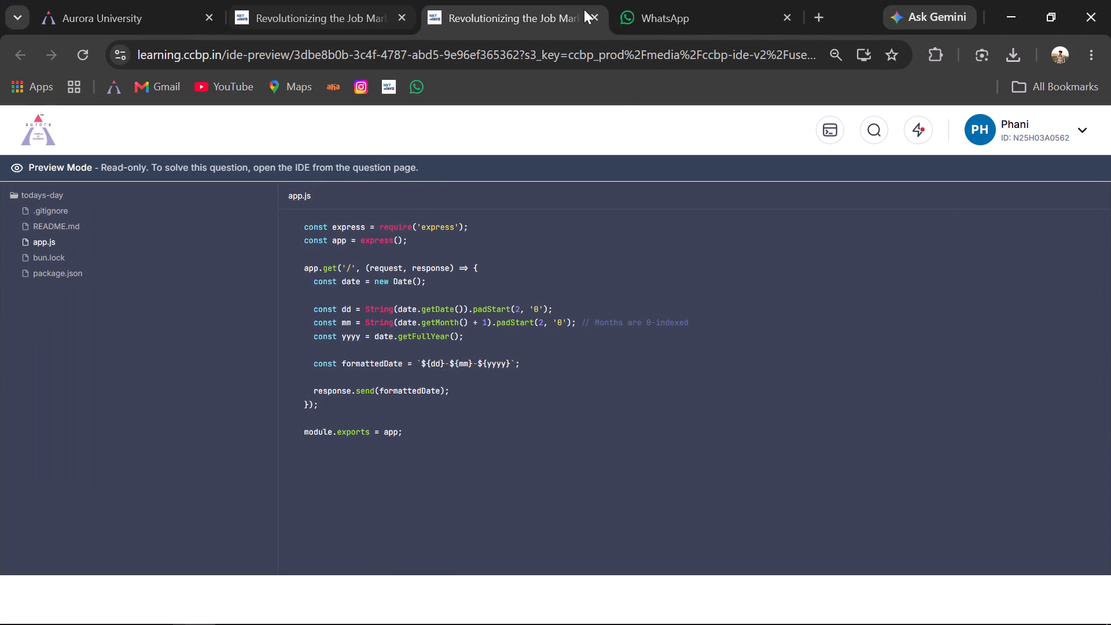
pyautogui.click(599, 16)
pyautogui.click(365, 1)
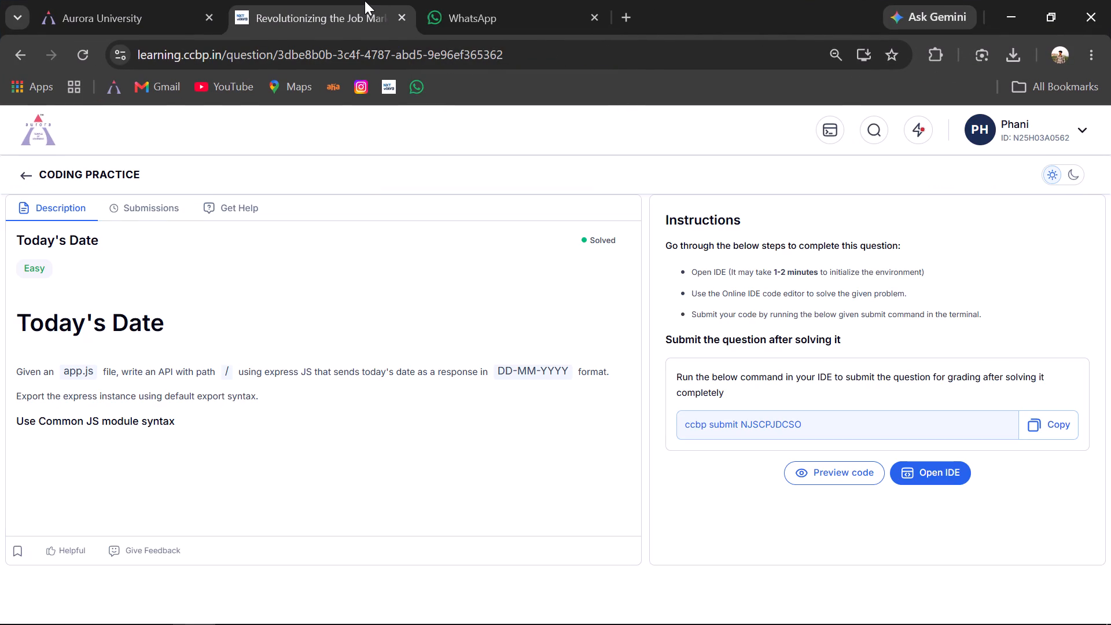
pyautogui.click(29, 181)
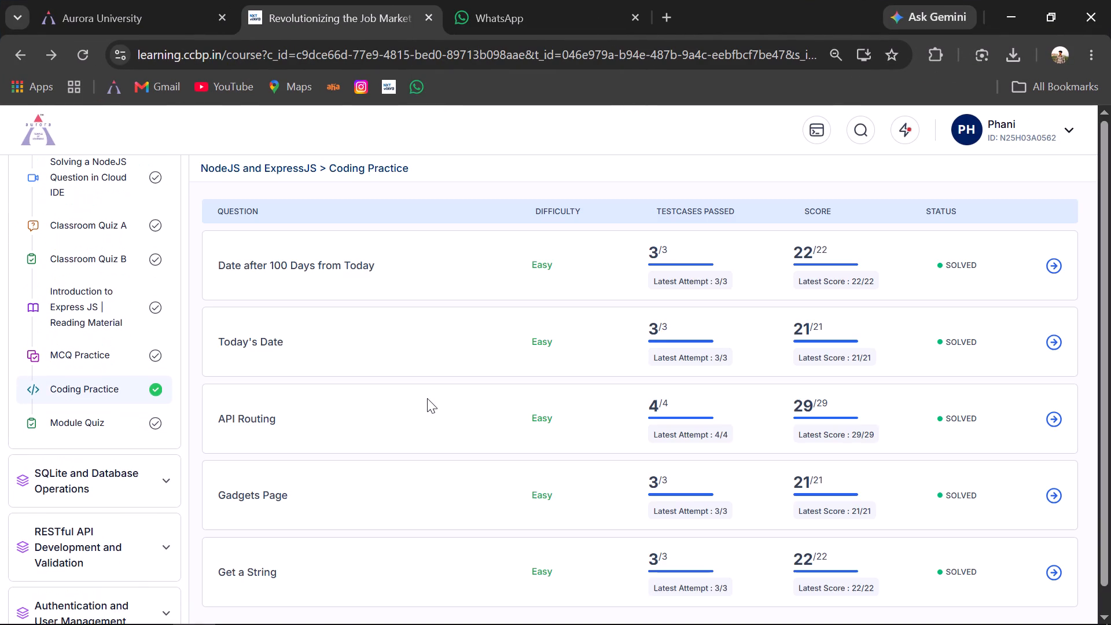
pyautogui.click(454, 411)
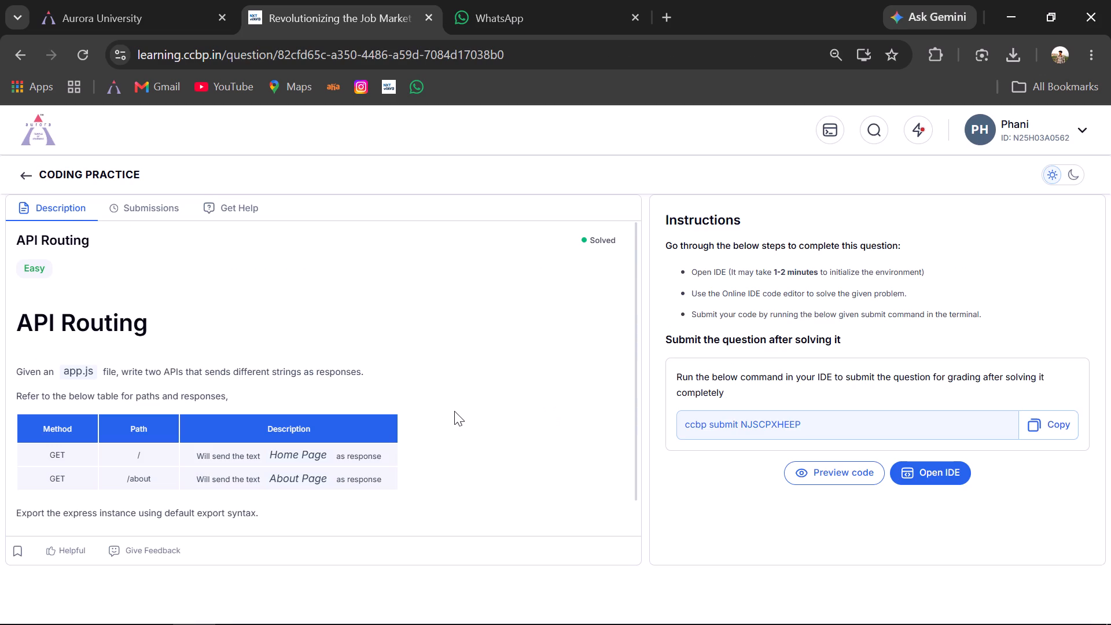
pyautogui.press('shift+super+s')
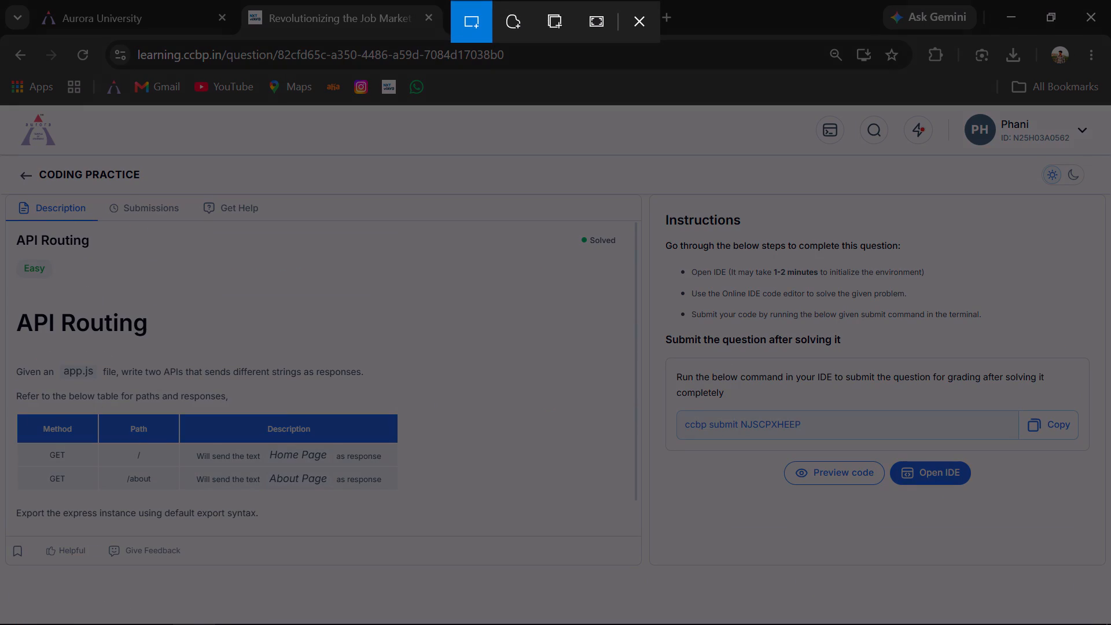
pyautogui.moveTo(0, 34); pyautogui.dragTo(1110, 610)
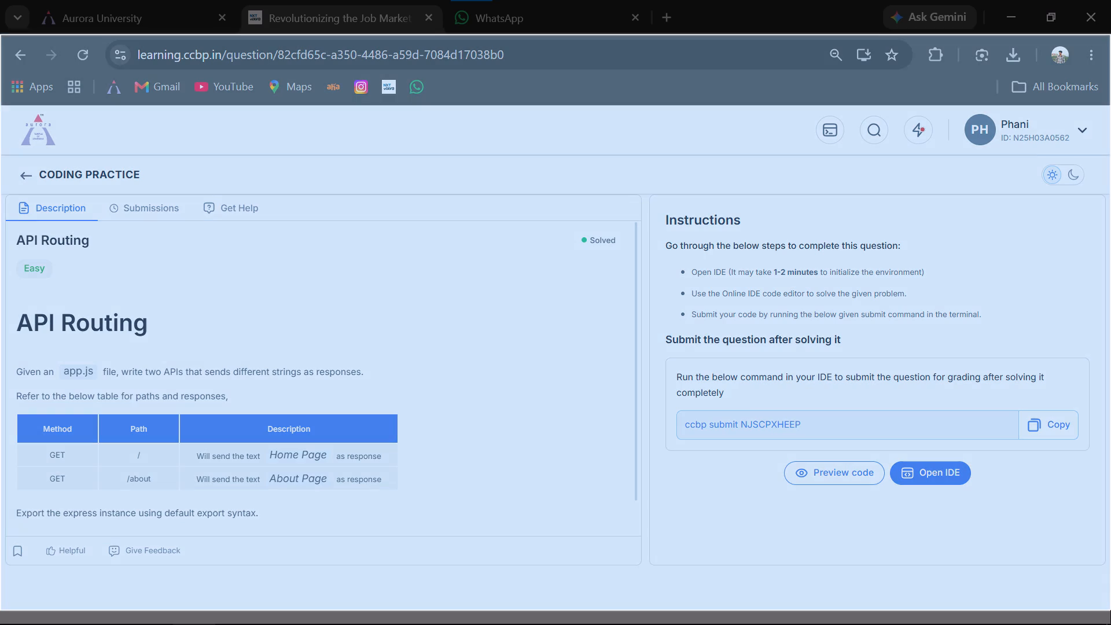
pyautogui.click(492, 217)
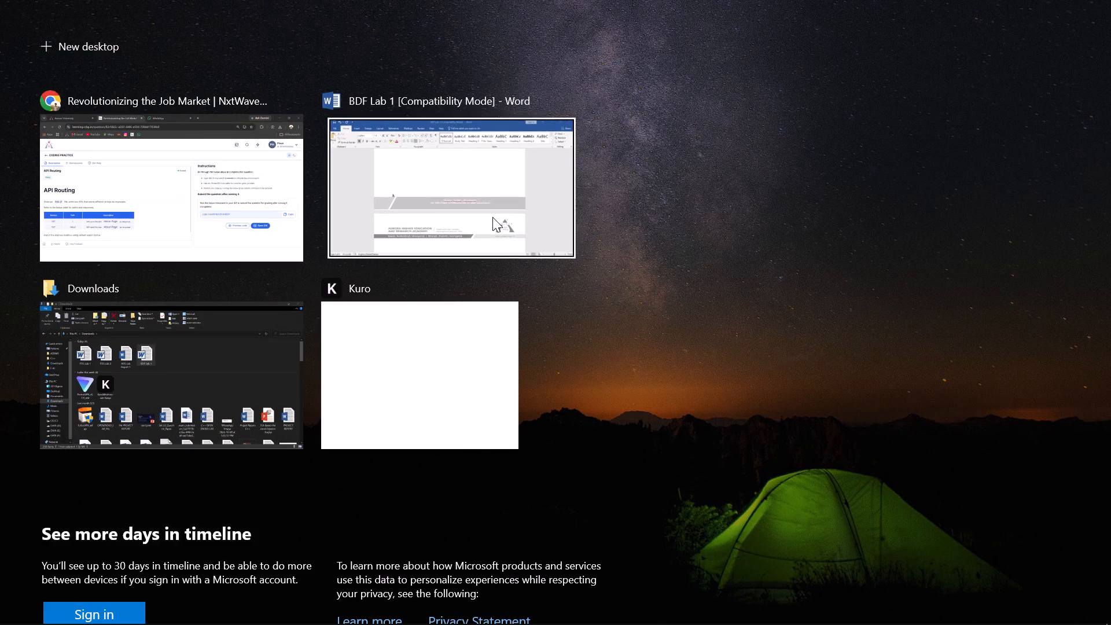
pyautogui.hotkey('ctrl', 'v')
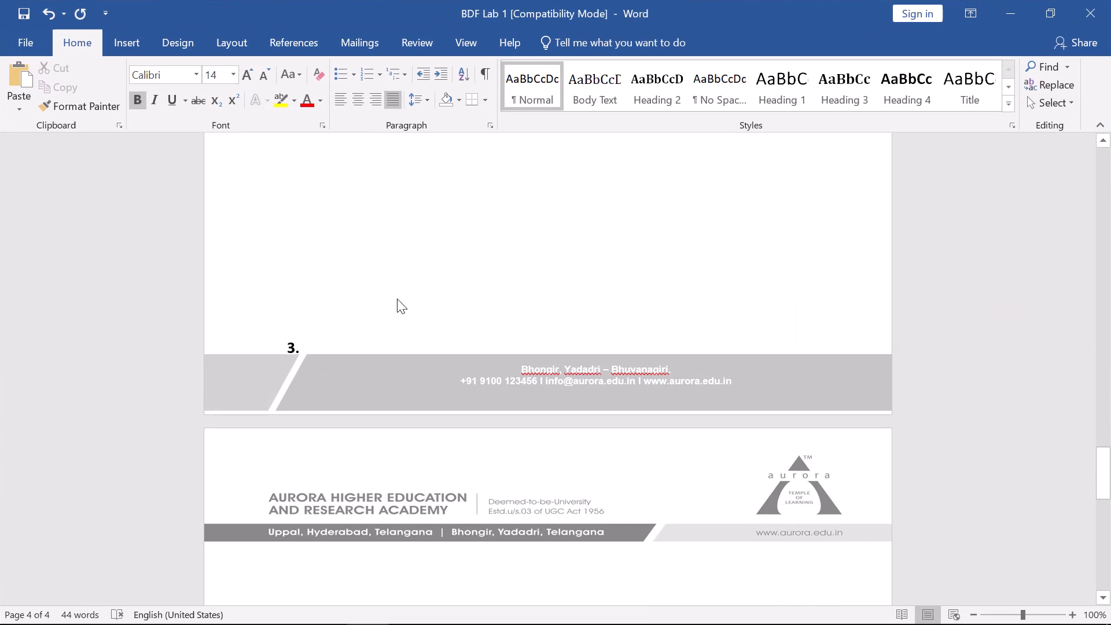
# Capture the API Routing code preview in Chrome with the browser profile details open and paste it with the question 3 description in Word.
pyautogui.scroll(-2, 397, 299)
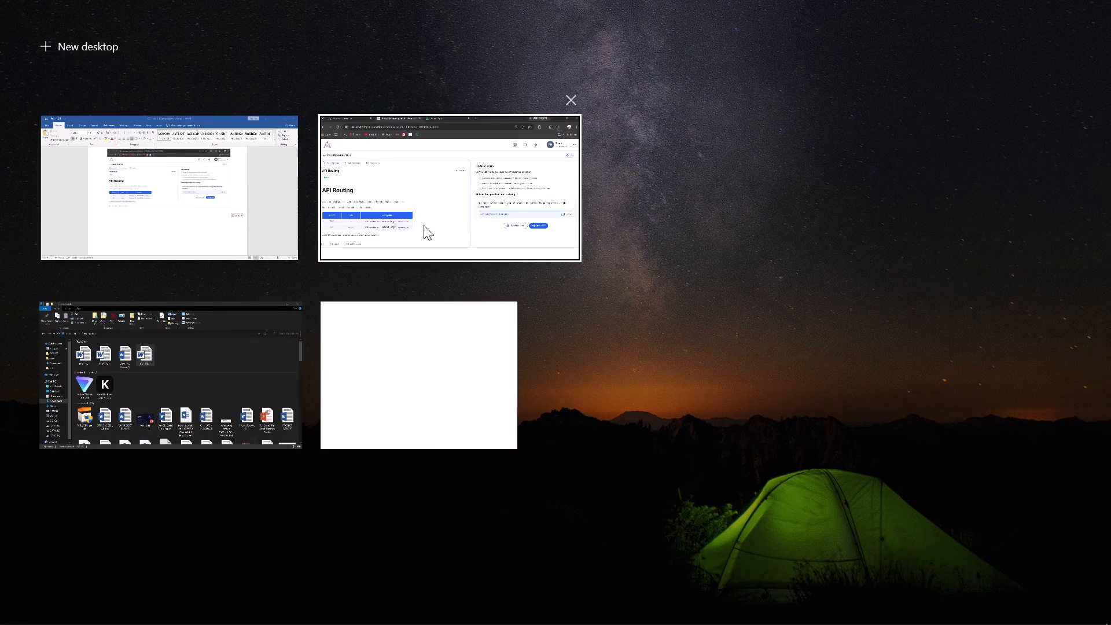
pyautogui.click(430, 224)
pyautogui.click(830, 477)
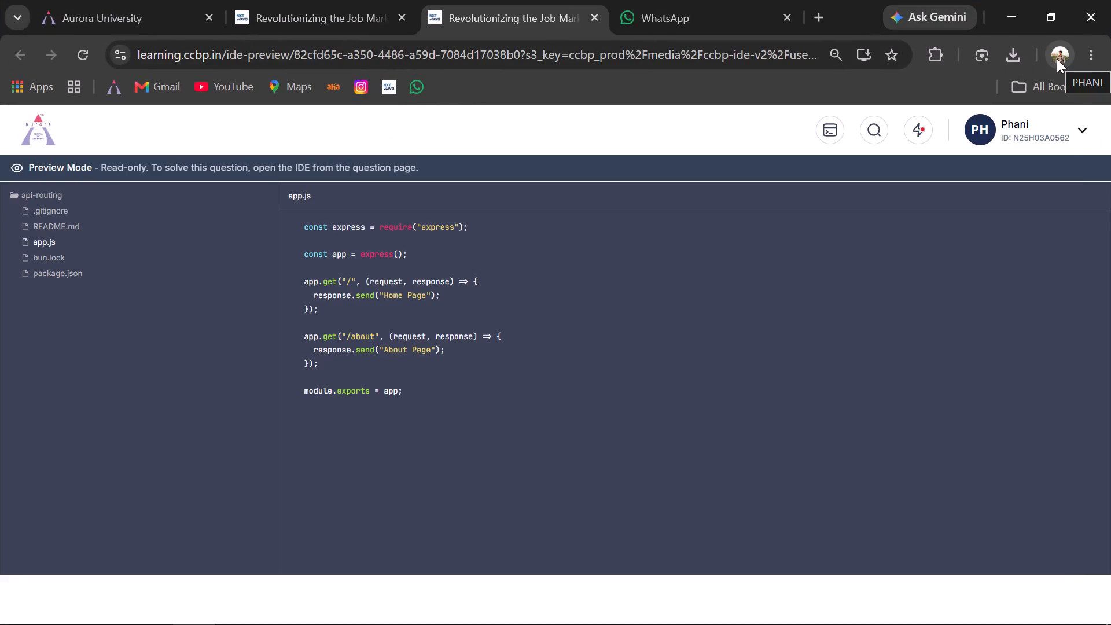
pyautogui.click(1057, 58)
pyautogui.press('shift+super+s')
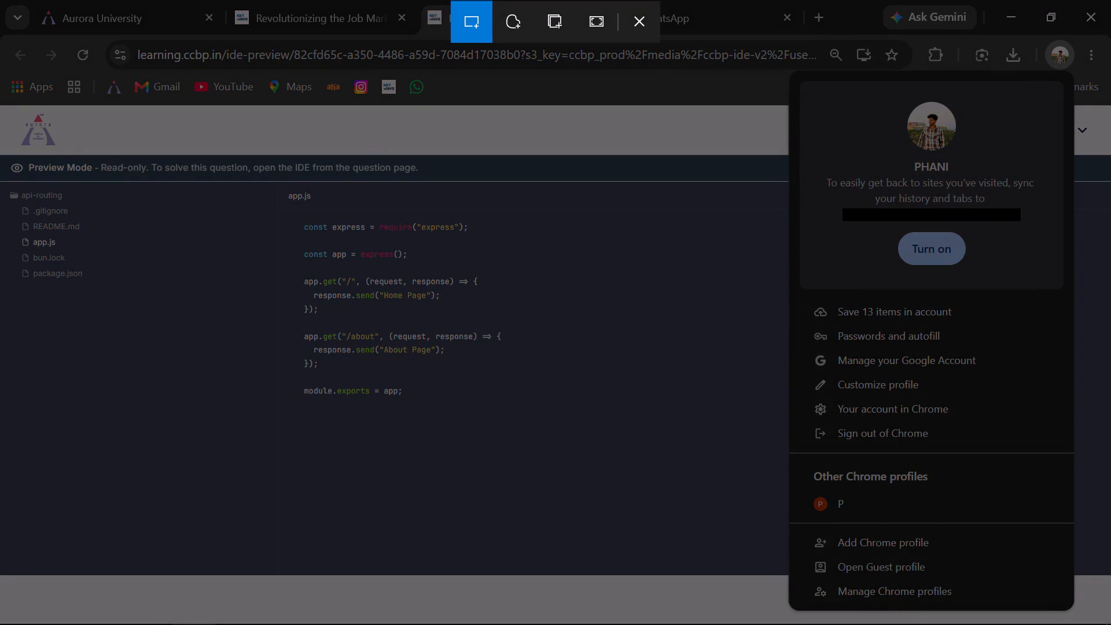
pyautogui.moveTo(0, 36); pyautogui.dragTo(1110, 624)
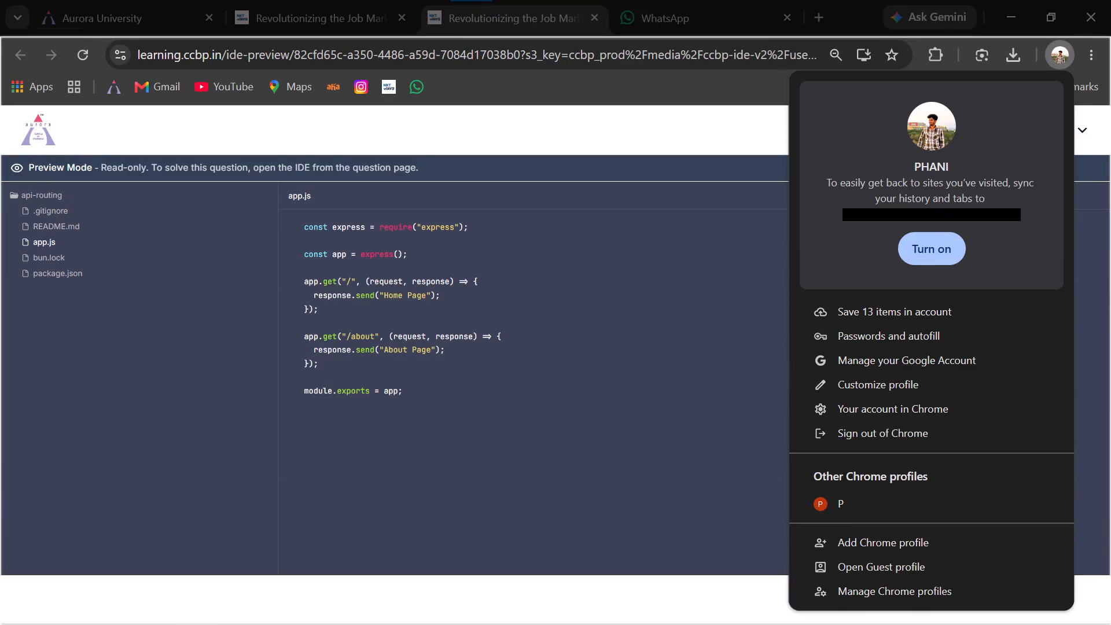
pyautogui.moveTo(1110, 624); pyautogui.dragTo(1109, 622)
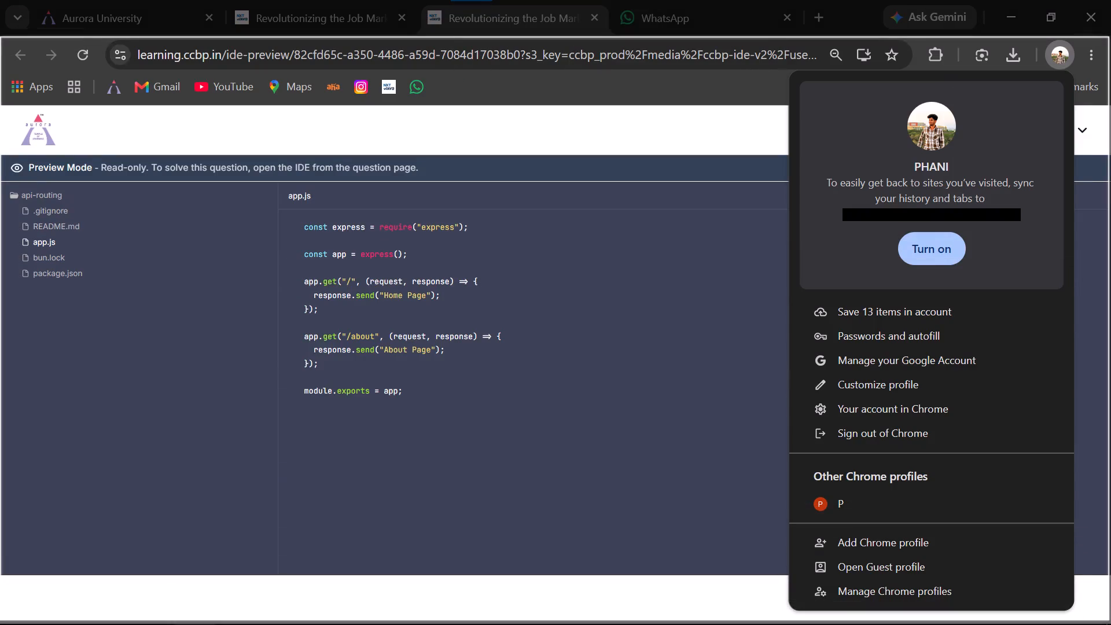
pyautogui.moveTo(1109, 622); pyautogui.dragTo(1110, 620)
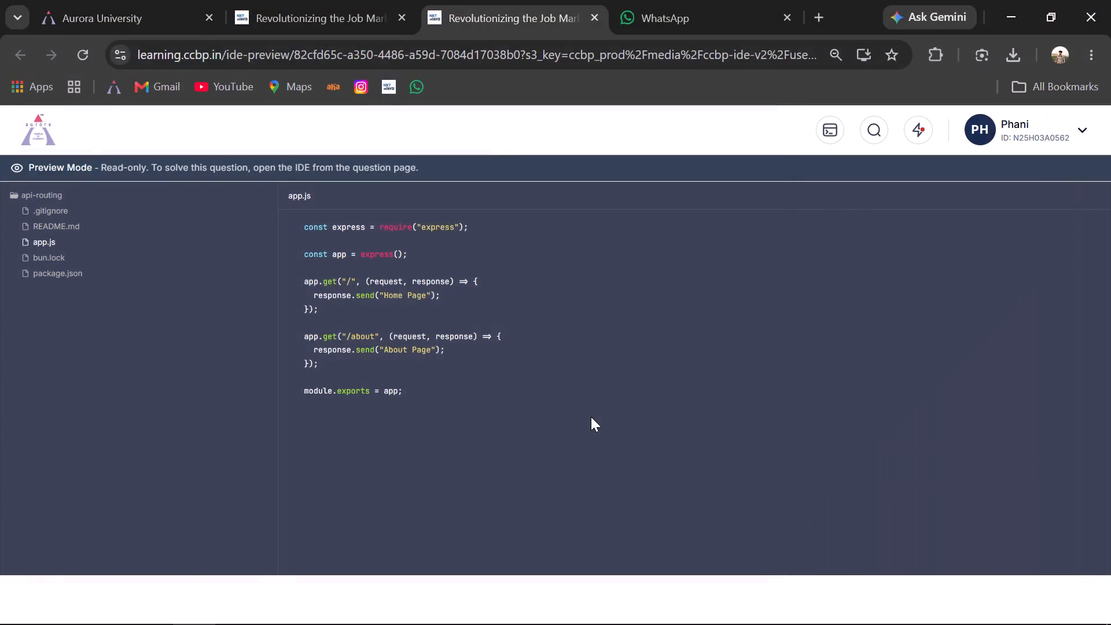
pyautogui.click(454, 201)
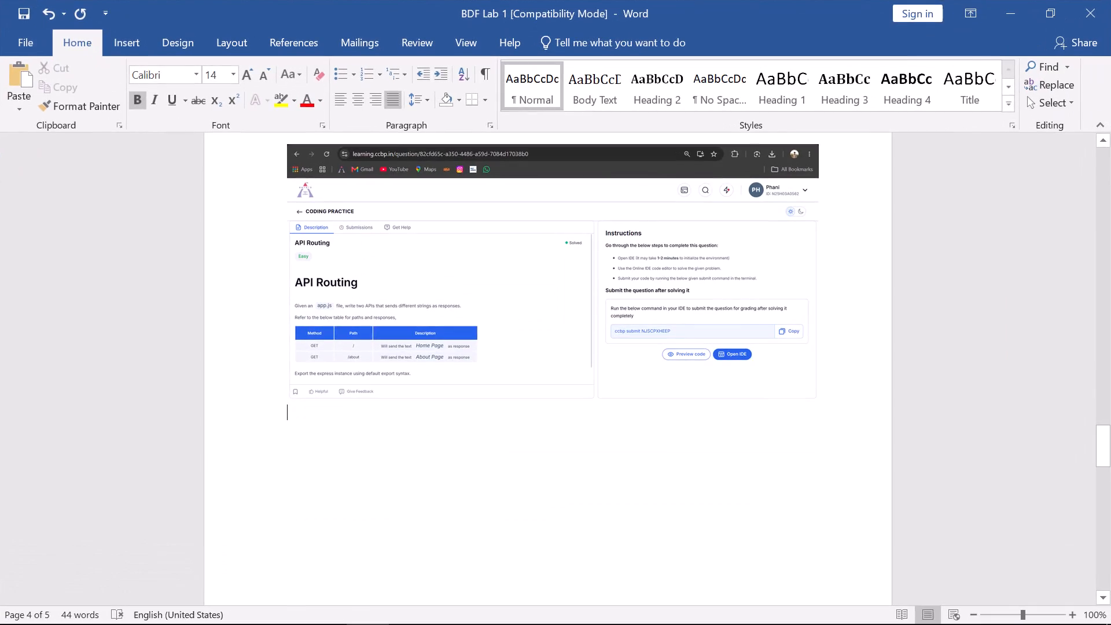
pyautogui.hotkey('ctrl', 'v')
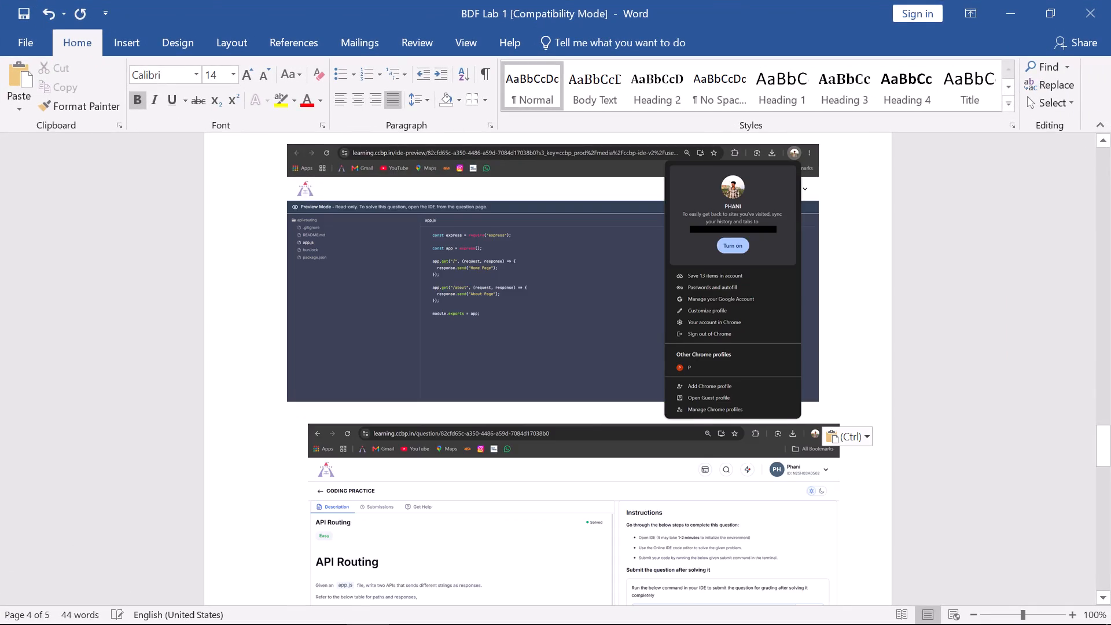
# Capture the Gadgets Page question page from the coding practice list in Chrome and paste it under question 4 in the Word report.
pyautogui.scroll(-11, 418, 418)
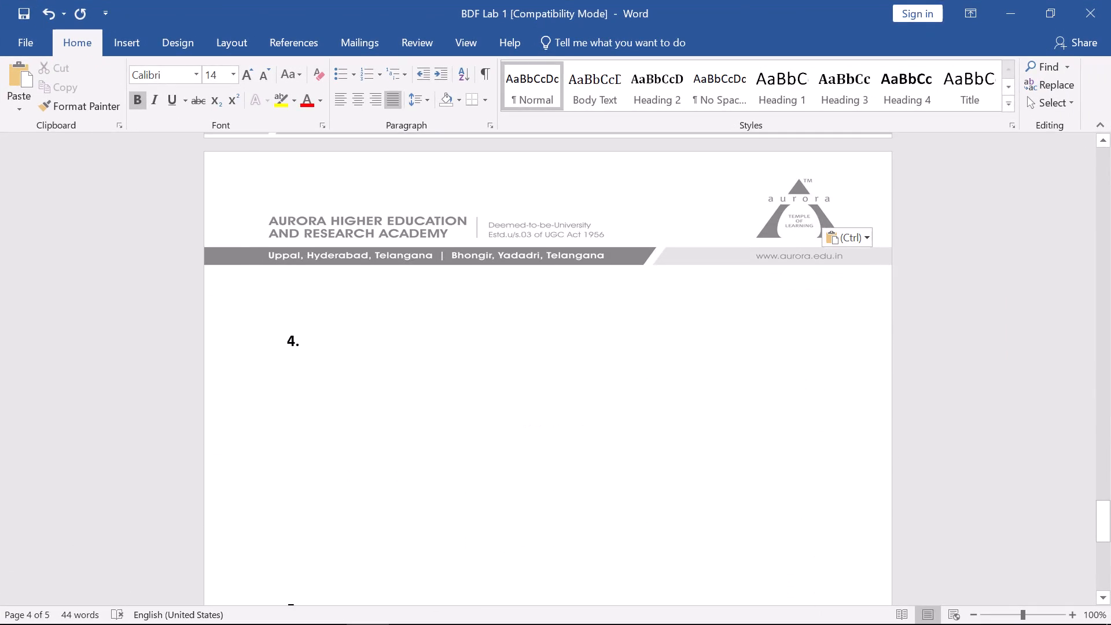
pyautogui.click(418, 418)
pyautogui.click(407, 205)
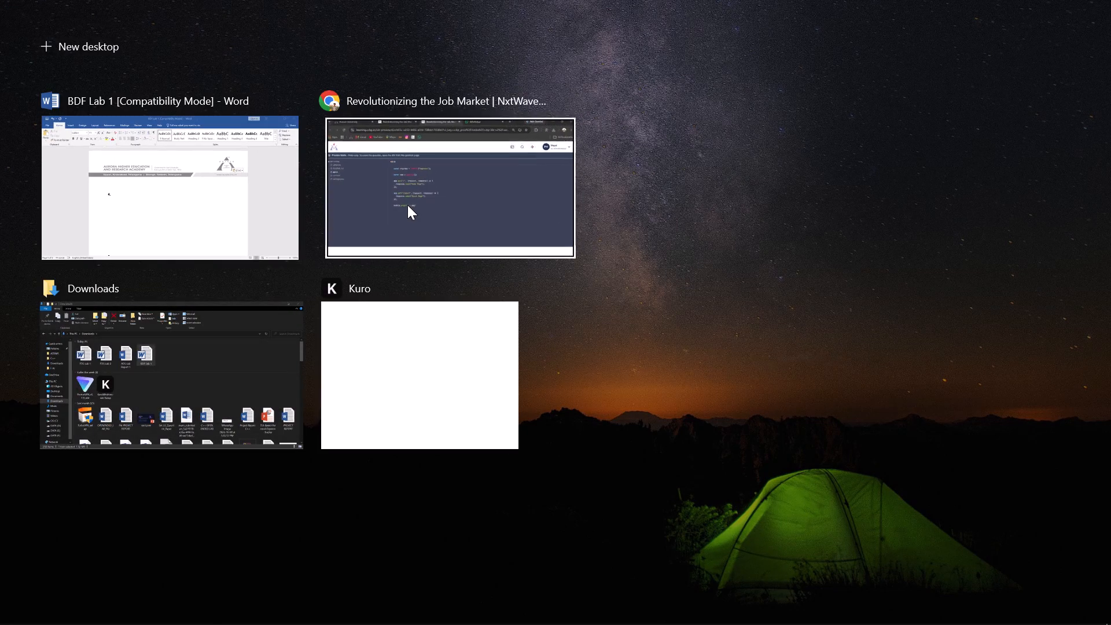
pyautogui.click(360, 0)
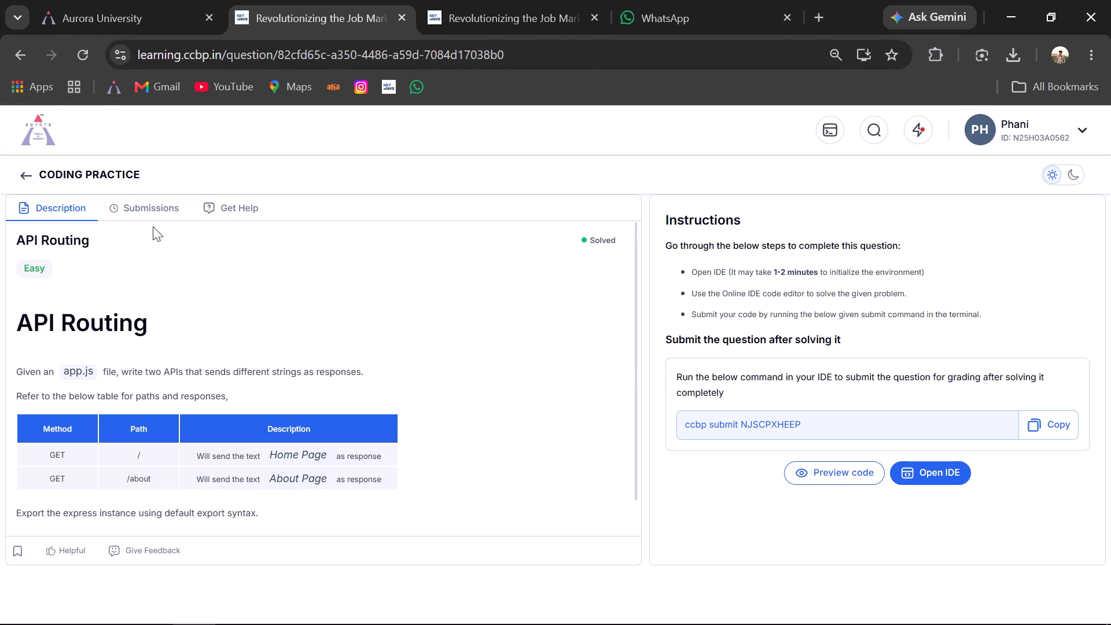
pyautogui.click(23, 171)
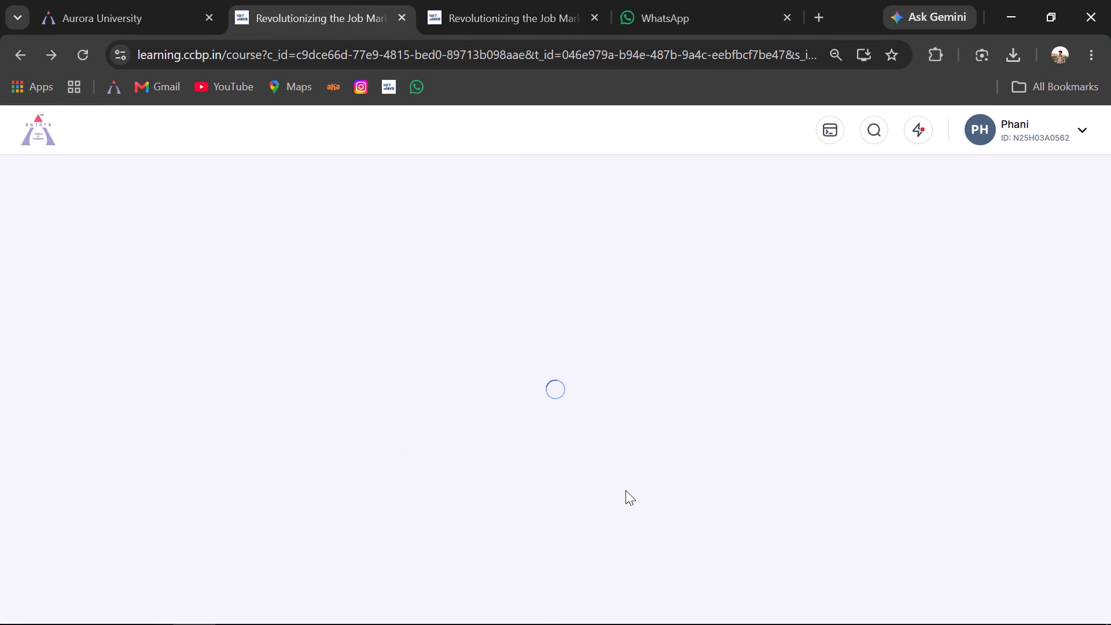
pyautogui.scroll(-1, 626, 490)
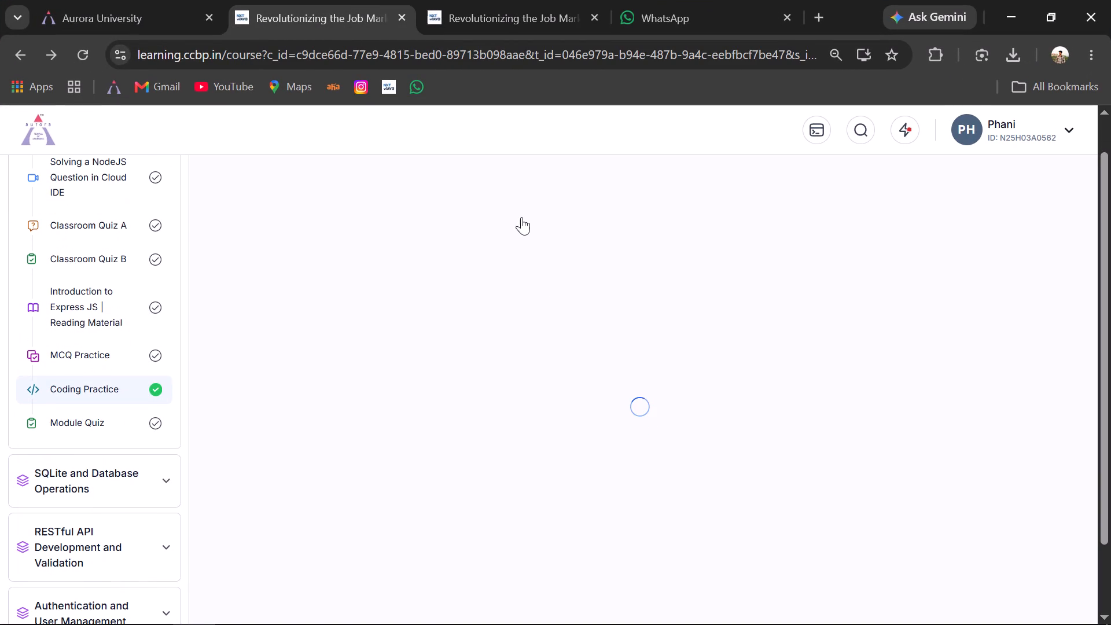
pyautogui.click(562, 465)
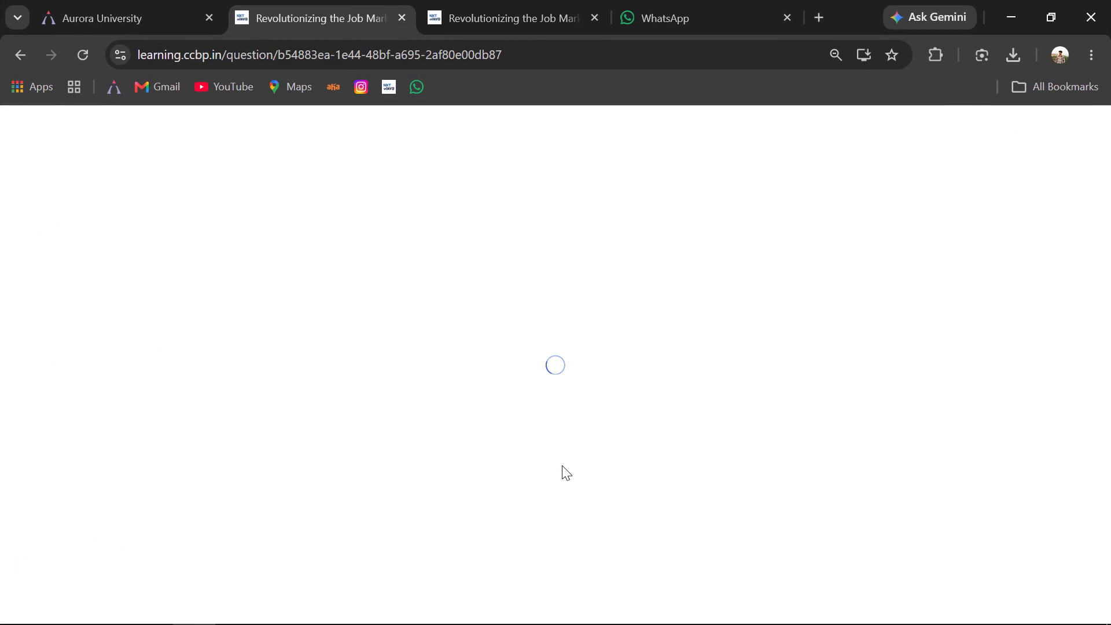
pyautogui.press('shift+super+s')
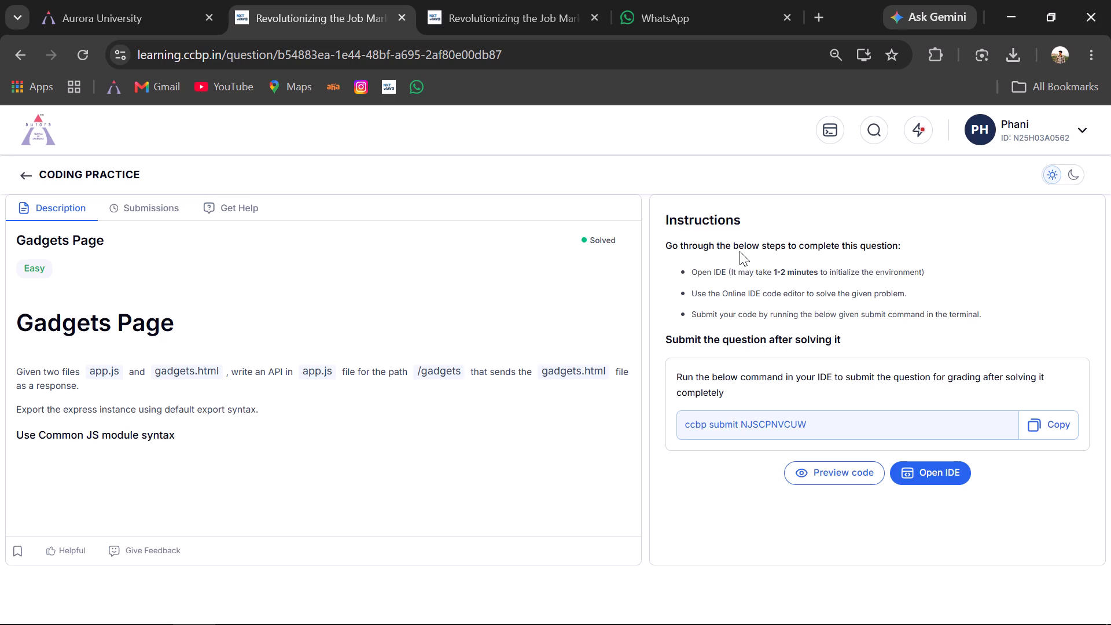
pyautogui.moveTo(0, 35); pyautogui.dragTo(946, 440)
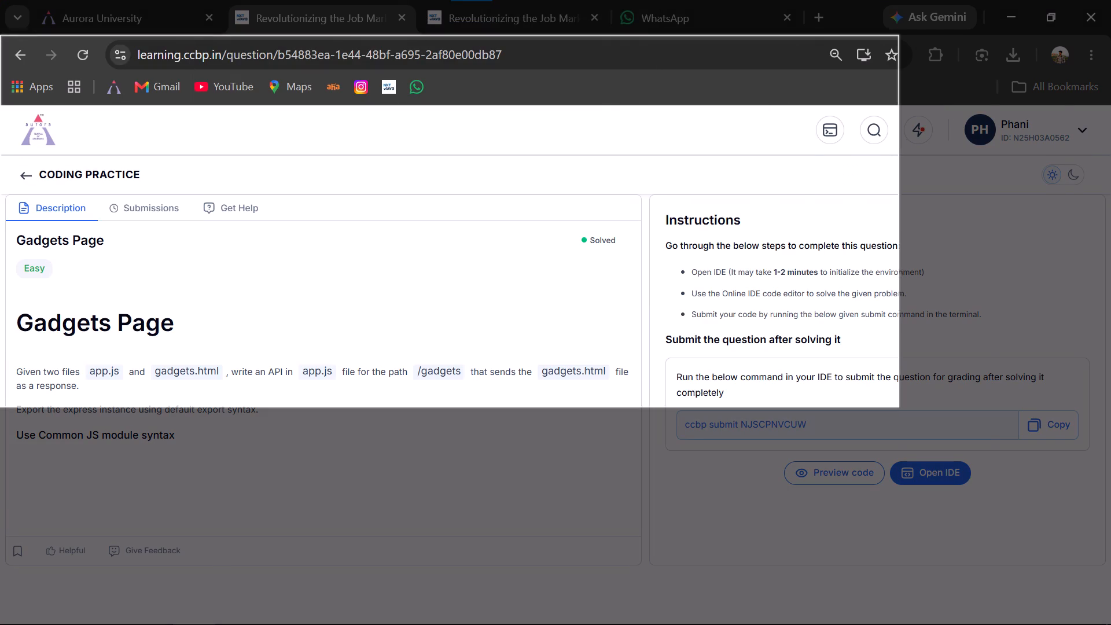
pyautogui.moveTo(946, 440); pyautogui.dragTo(1108, 621)
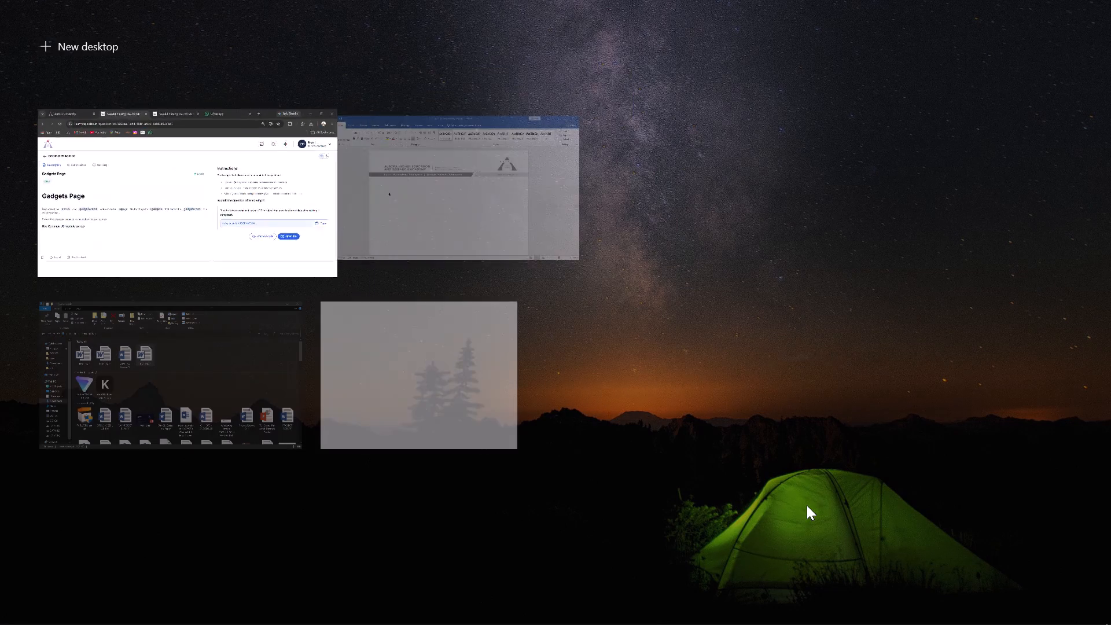
pyautogui.click(562, 201)
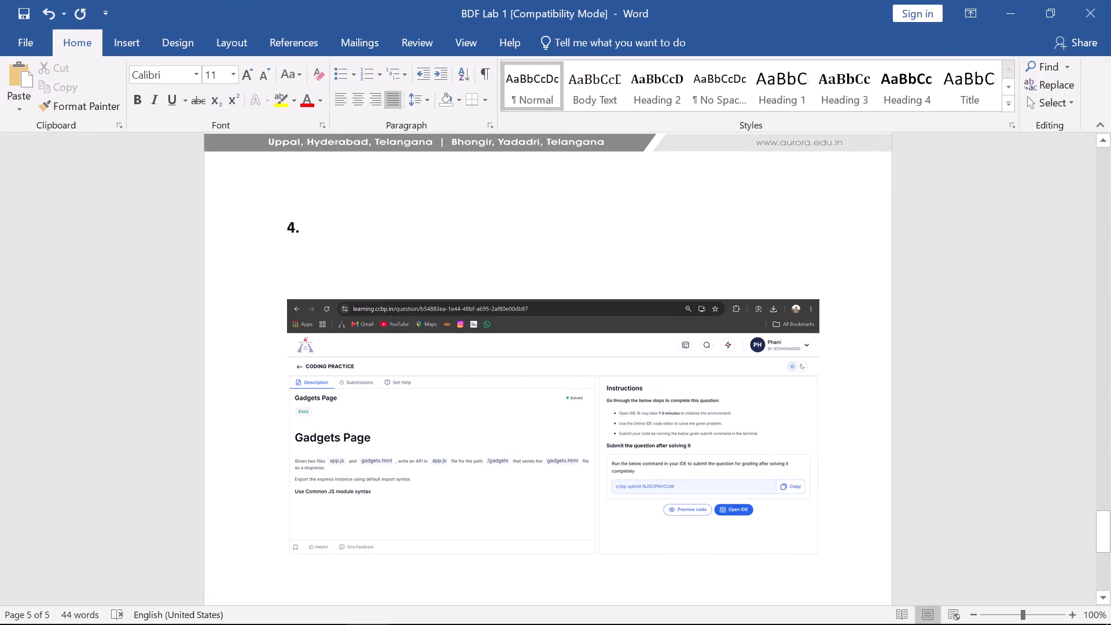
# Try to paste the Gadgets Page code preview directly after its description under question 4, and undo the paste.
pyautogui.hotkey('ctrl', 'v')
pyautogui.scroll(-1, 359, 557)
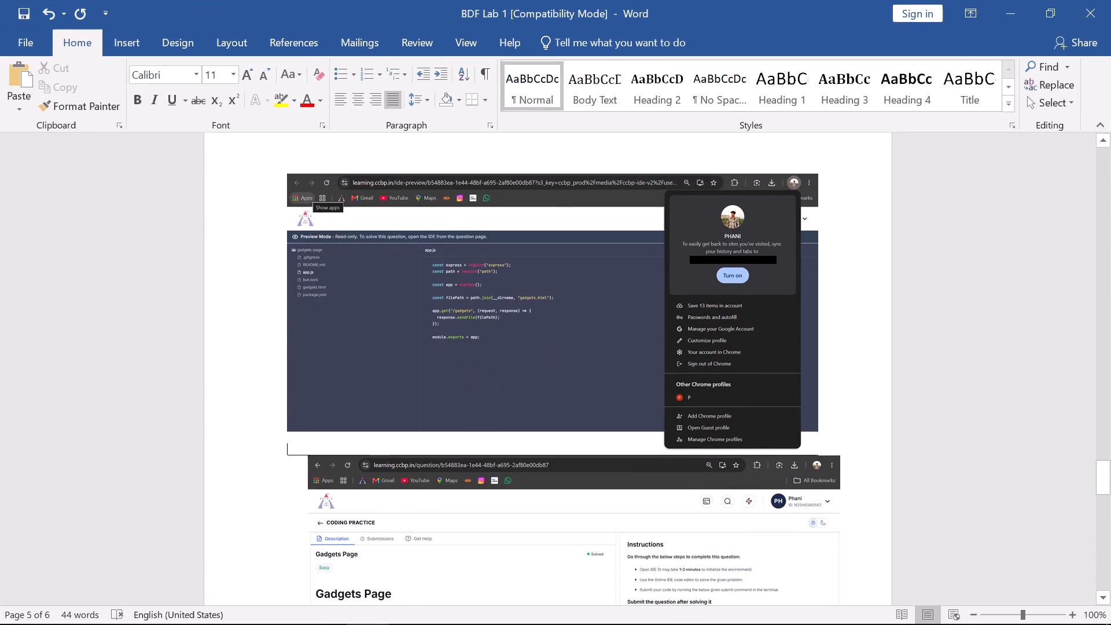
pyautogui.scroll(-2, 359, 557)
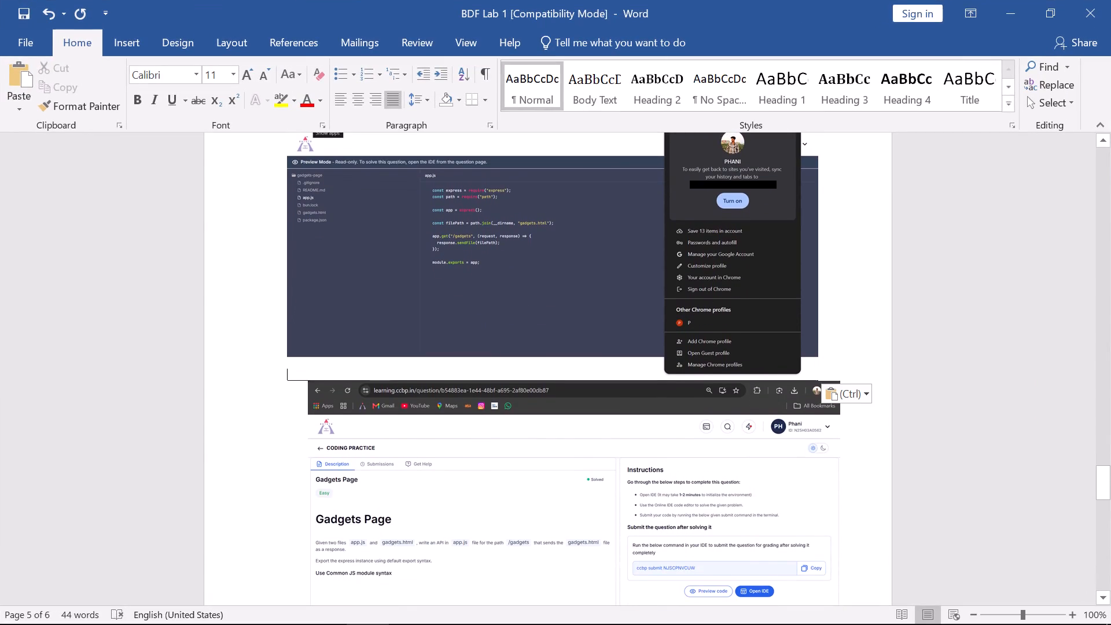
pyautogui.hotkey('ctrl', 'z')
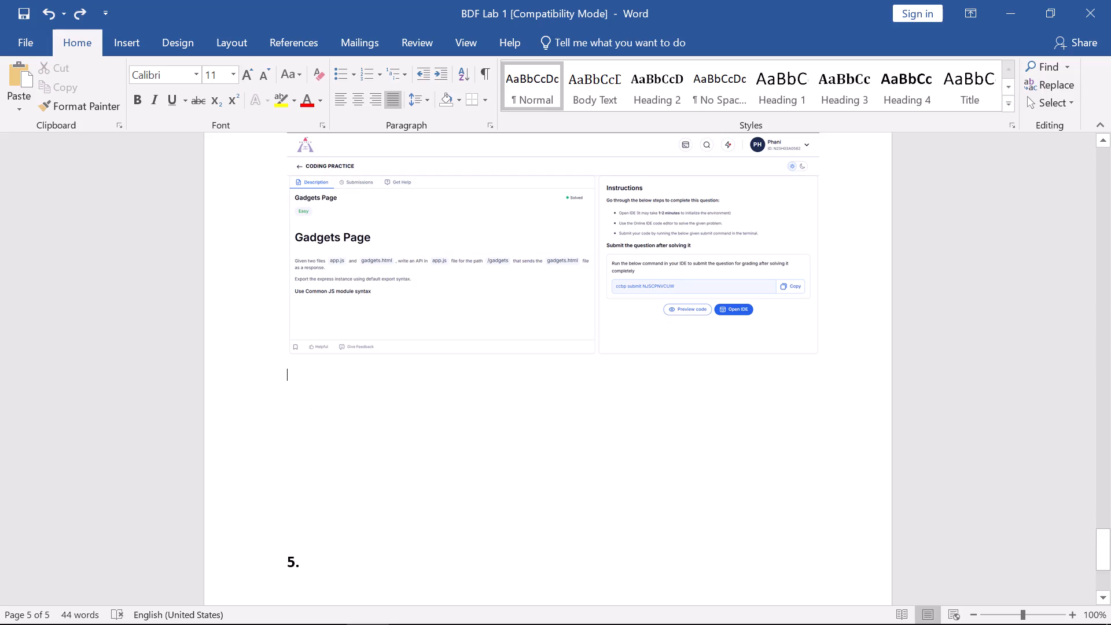
# Paste the Gadgets Page code preview into the blank lines below the question 4 description.
pyautogui.click(356, 444)
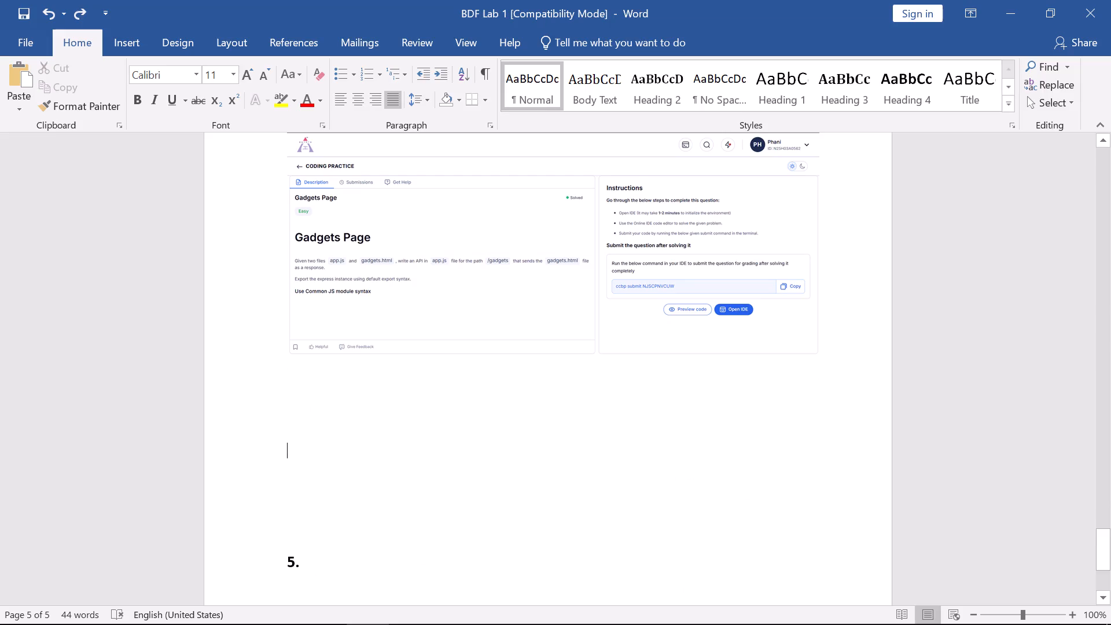
pyautogui.click(347, 396)
pyautogui.hotkey('ctrl', 'v')
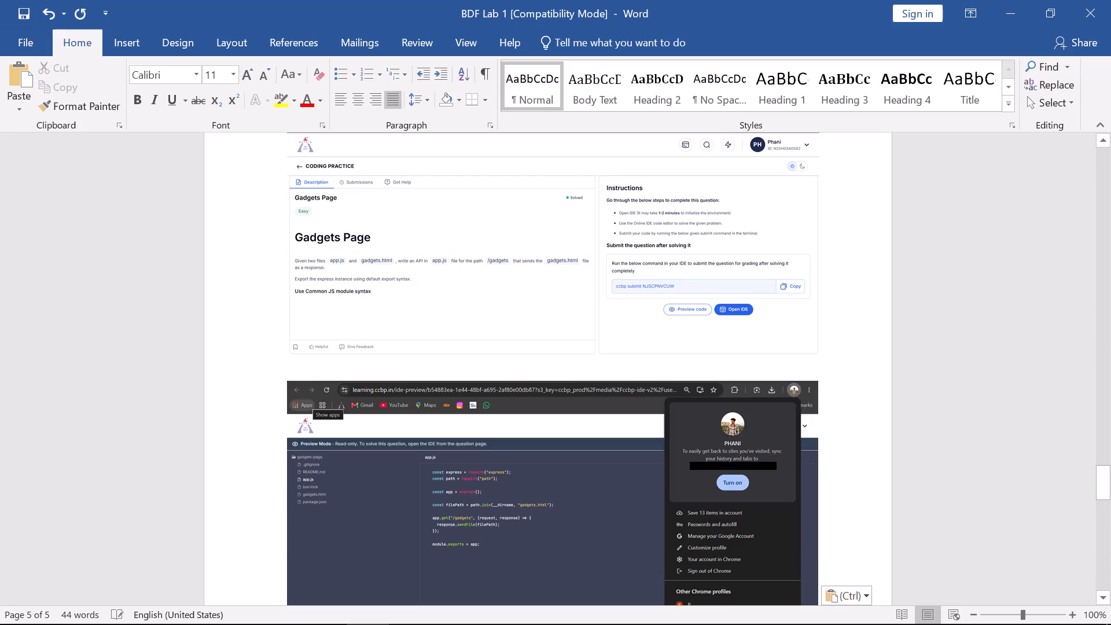
pyautogui.scroll(-1, 347, 396)
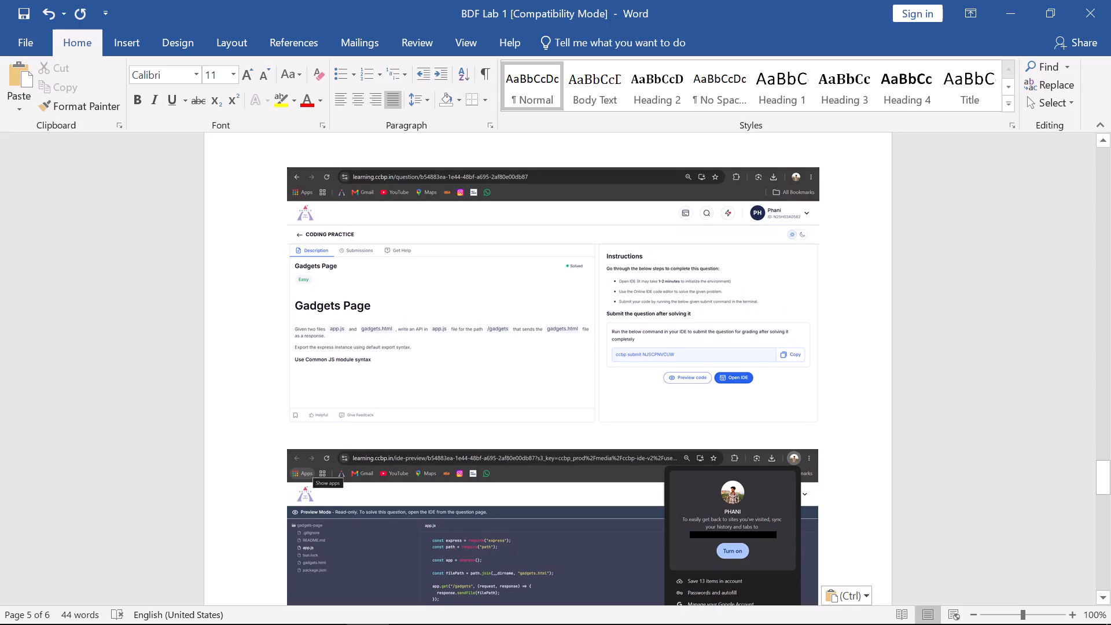
pyautogui.scroll(-1, 347, 396)
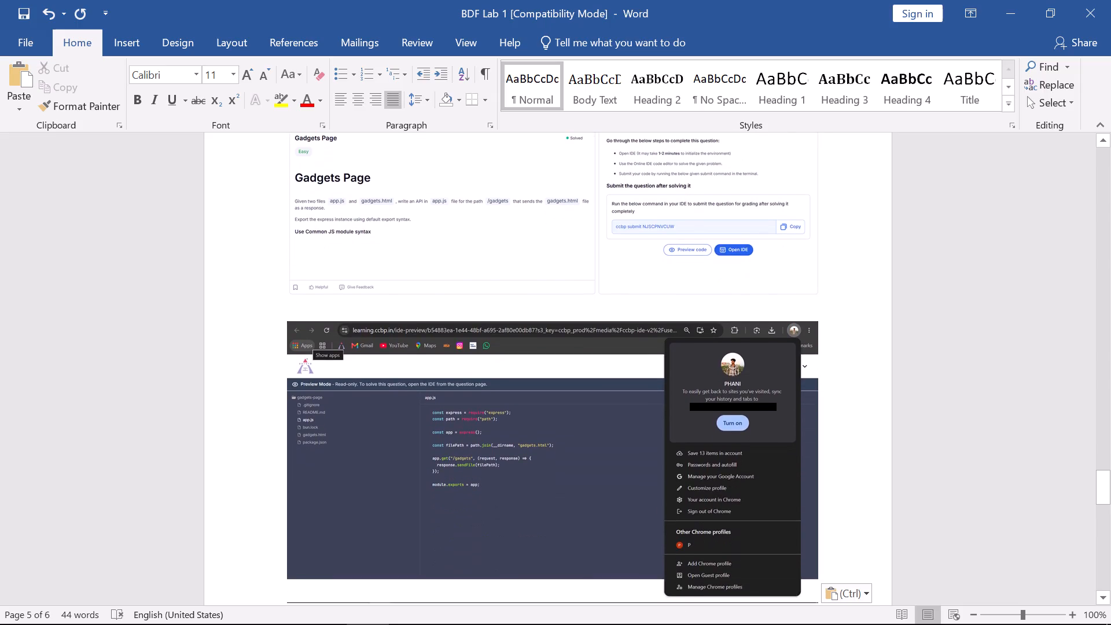
# Capture the Get a String question page from the coding practice list in Chrome, open its code preview, and paste the capture under question 5 in Word.
pyautogui.click(407, 237)
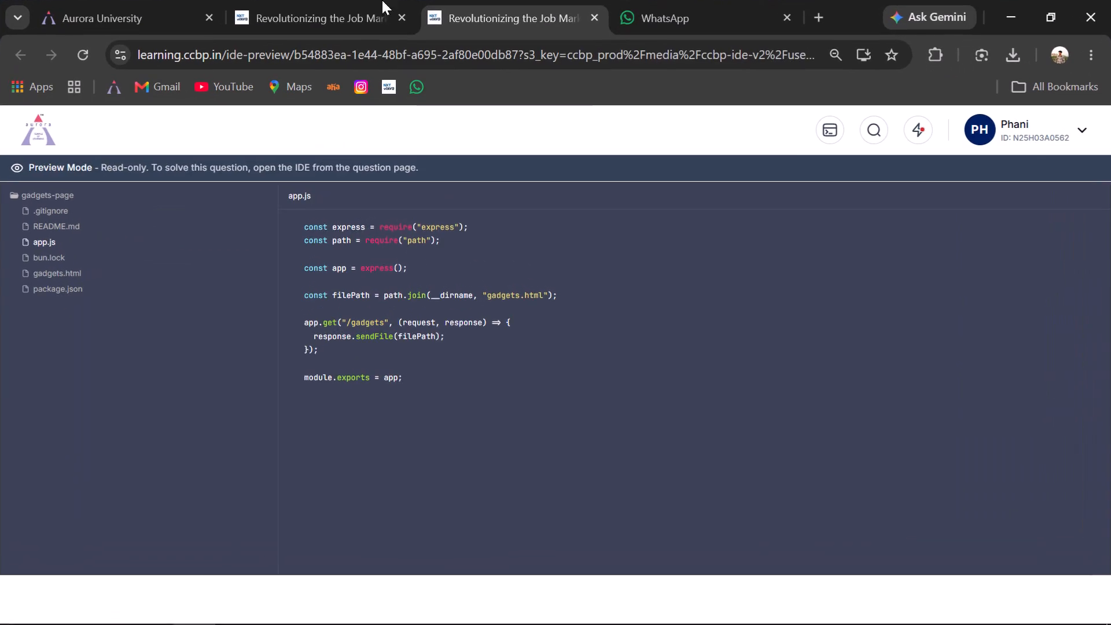
pyautogui.click(370, 0)
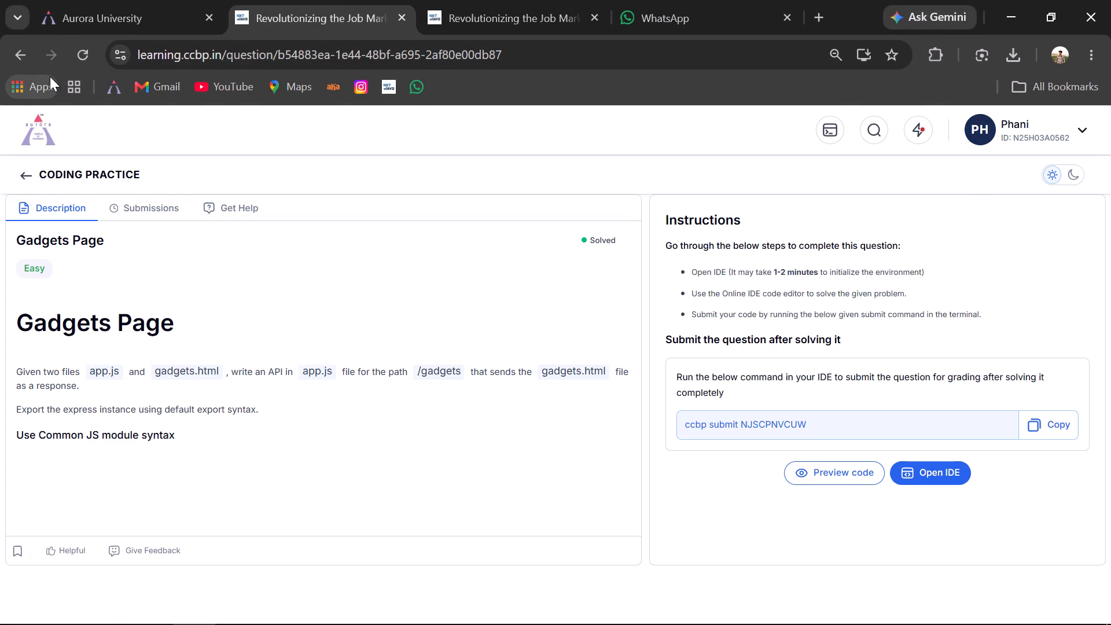
pyautogui.click(28, 62)
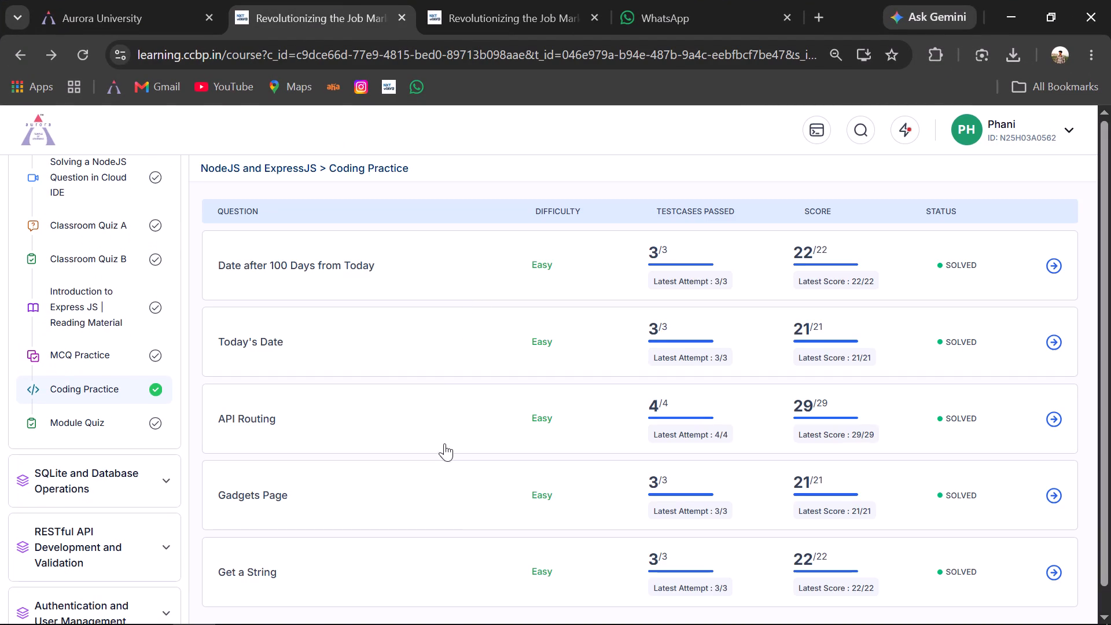
pyautogui.scroll(-1, 454, 498)
pyautogui.click(458, 531)
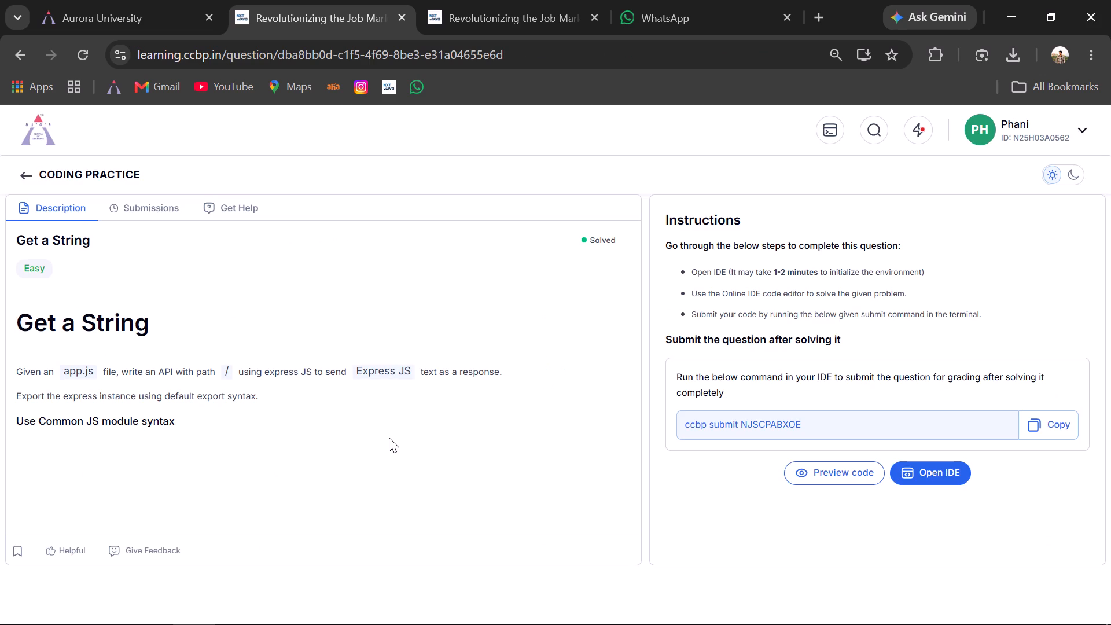
pyautogui.press('shift+super+s')
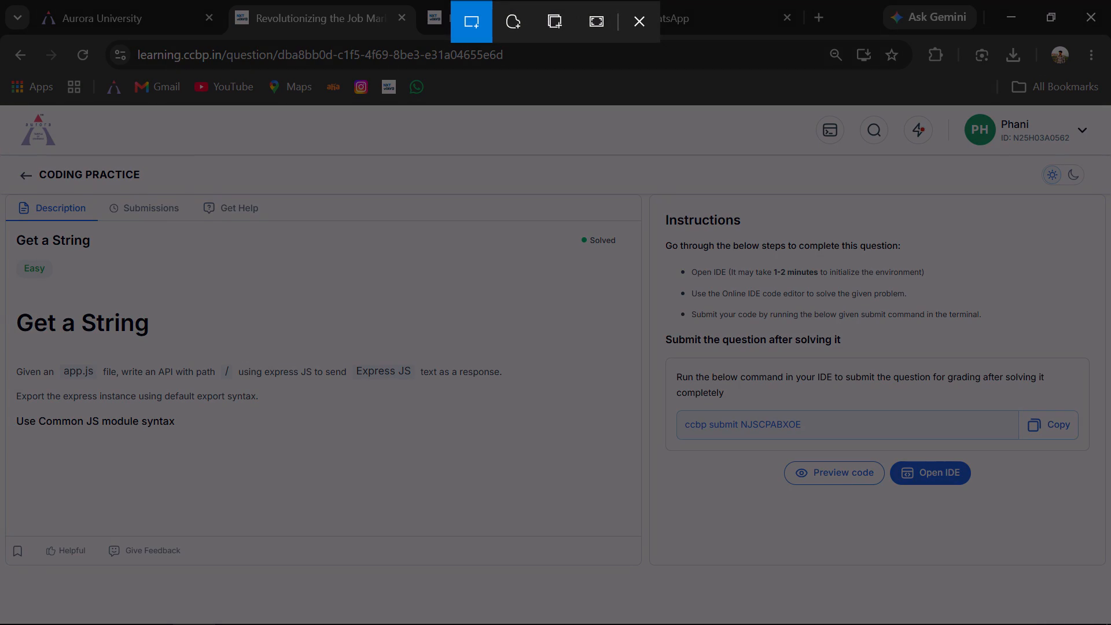
pyautogui.moveTo(3, 34); pyautogui.dragTo(1110, 615)
pyautogui.click(845, 475)
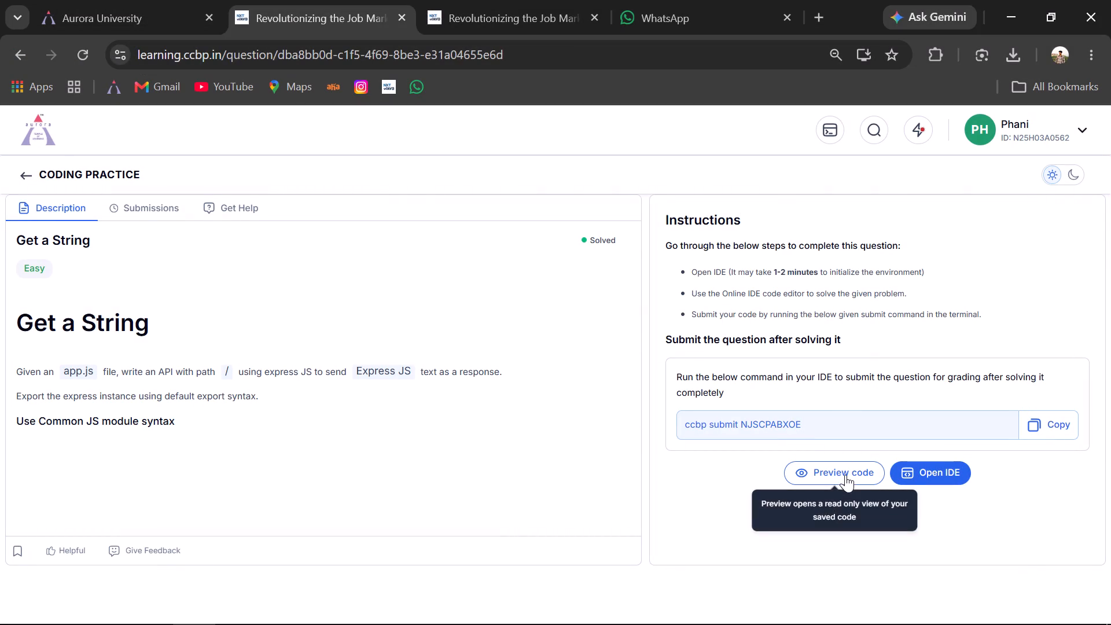
pyautogui.click(473, 200)
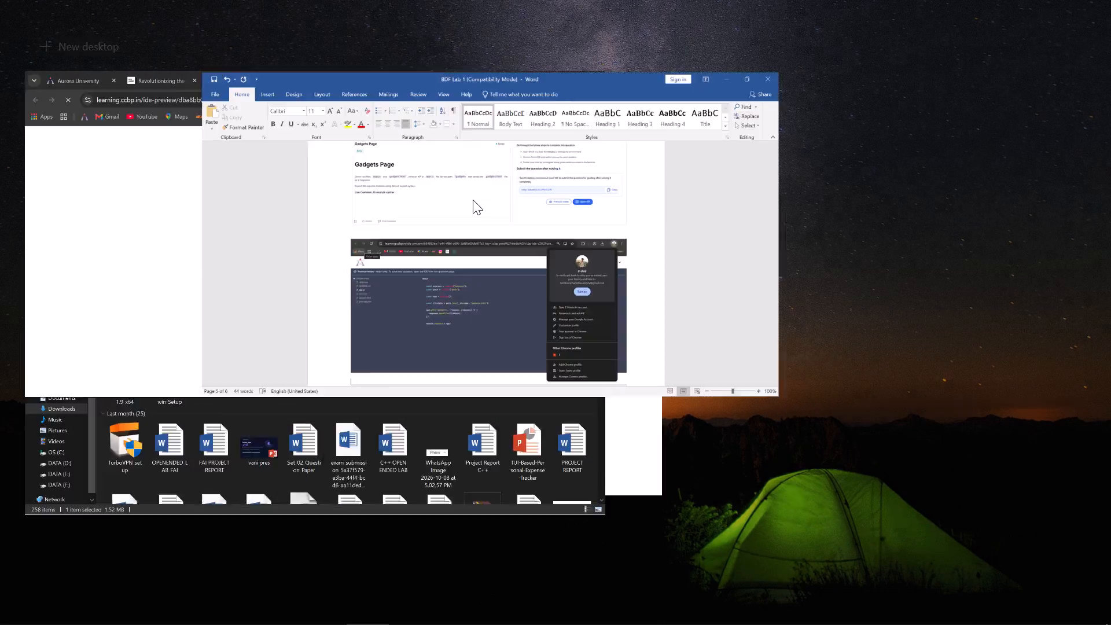
pyautogui.scroll(-7, 420, 381)
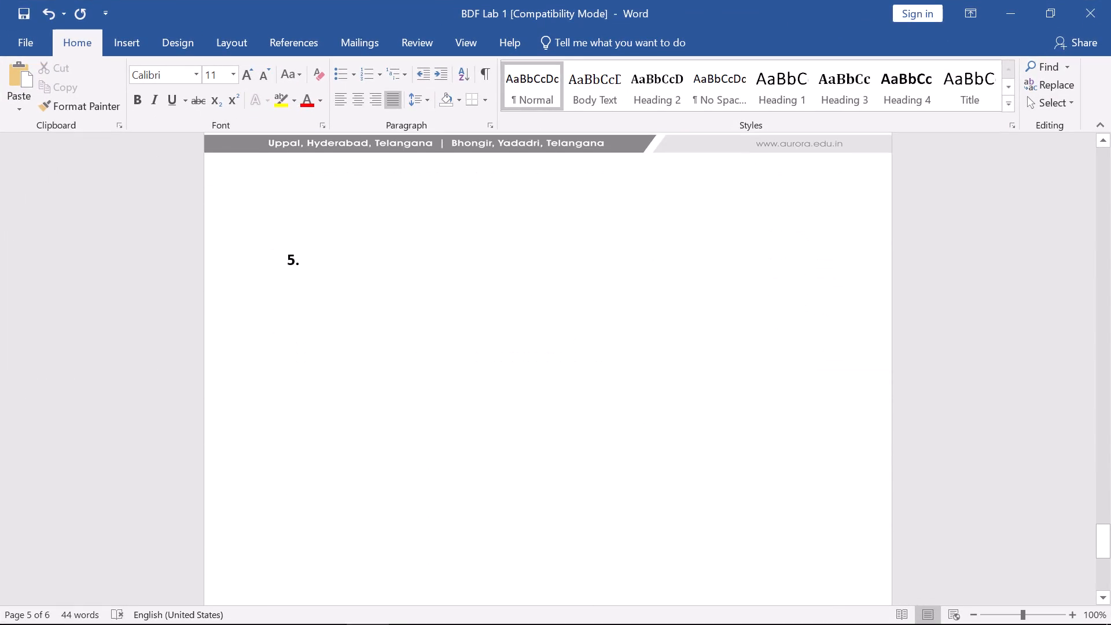
pyautogui.click(354, 373)
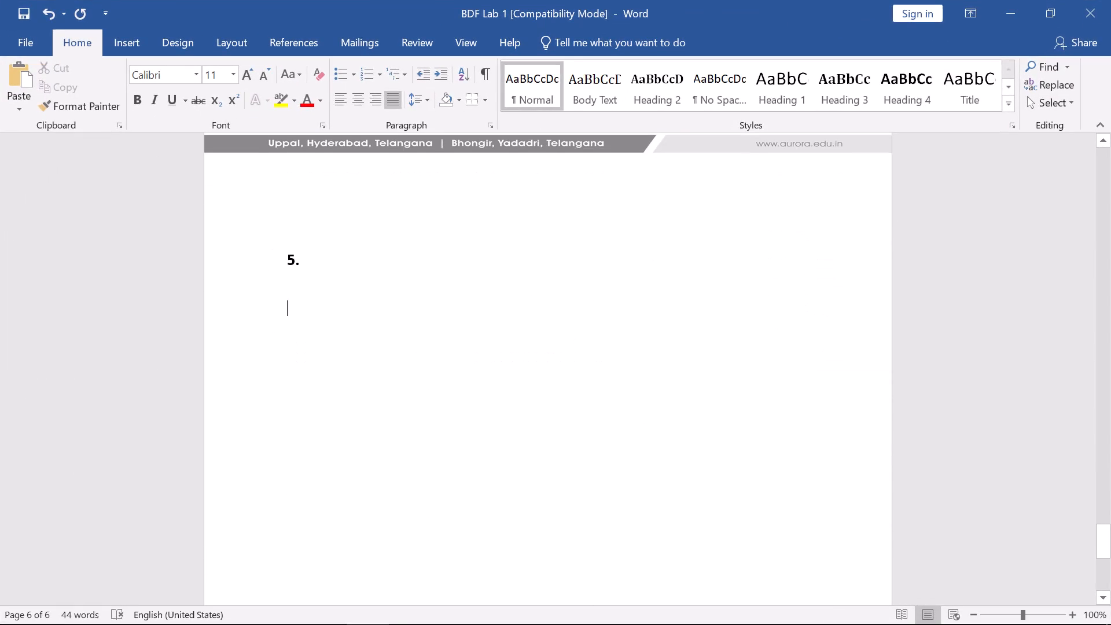
pyautogui.hotkey('ctrl', 'v')
pyautogui.scroll(-5, 354, 373)
pyautogui.click(354, 373)
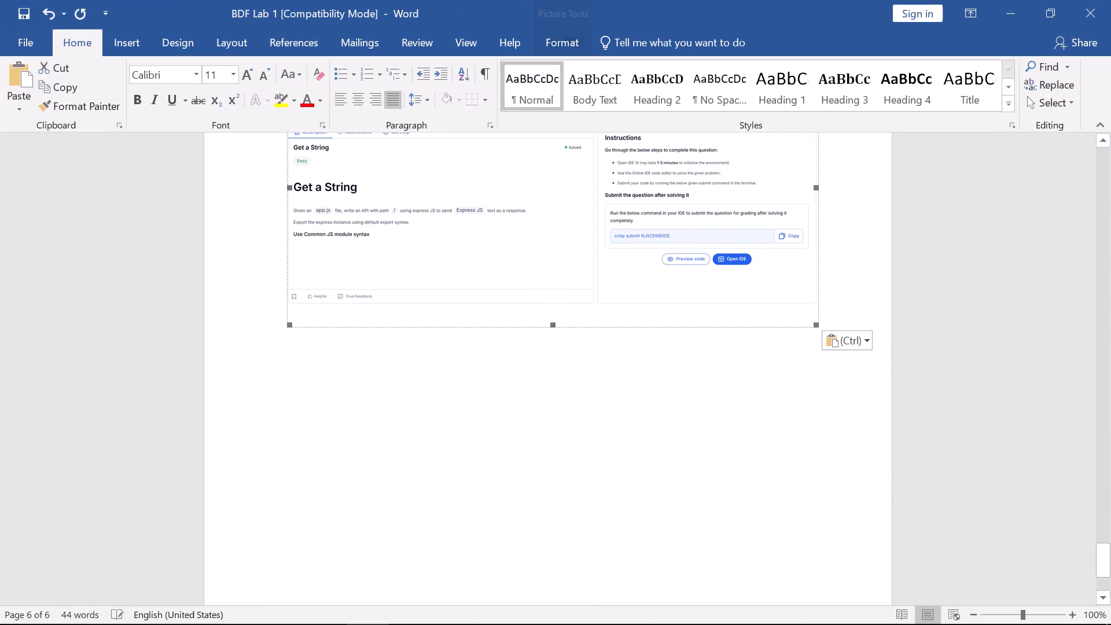
# Switch to Chrome and capture the Get a String code preview page with the browser profile details open.
pyautogui.click(431, 238)
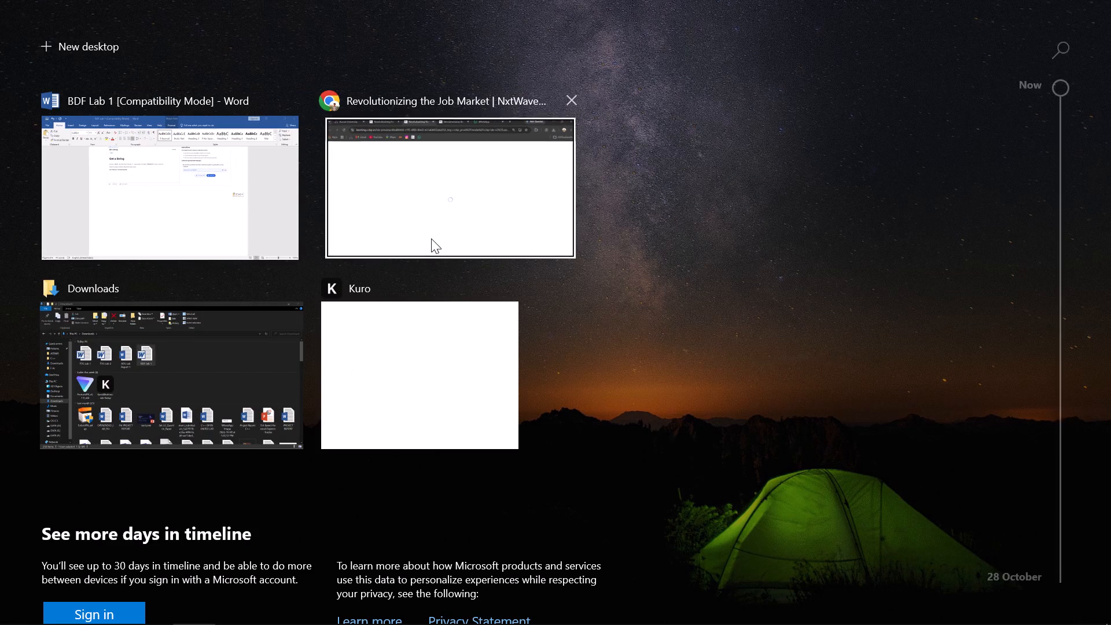
pyautogui.click(1050, 57)
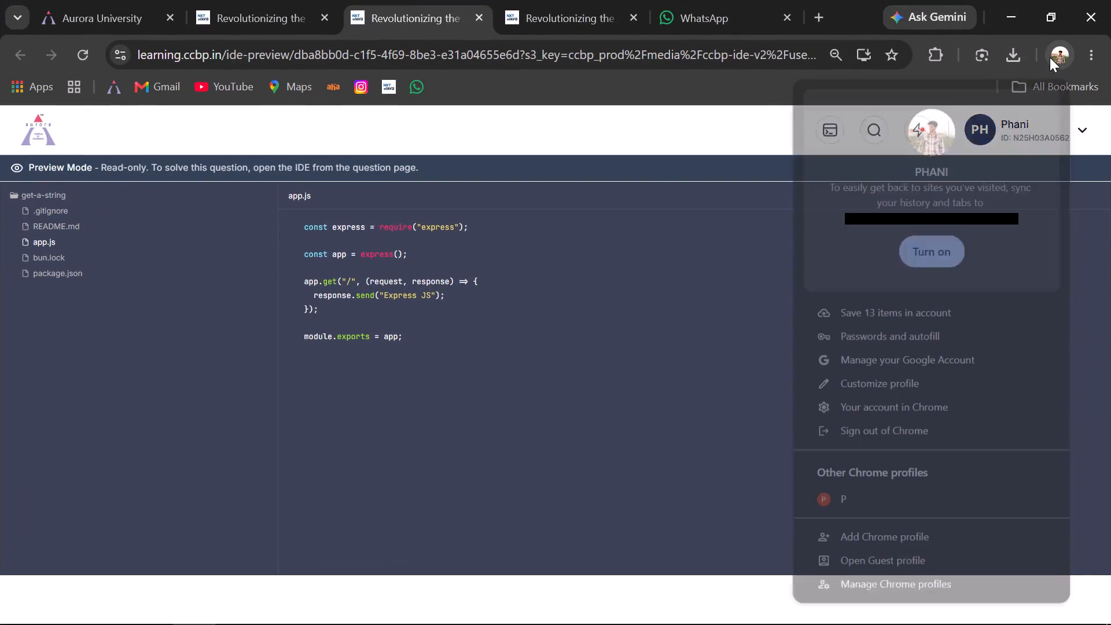
pyautogui.press('shift+super+s')
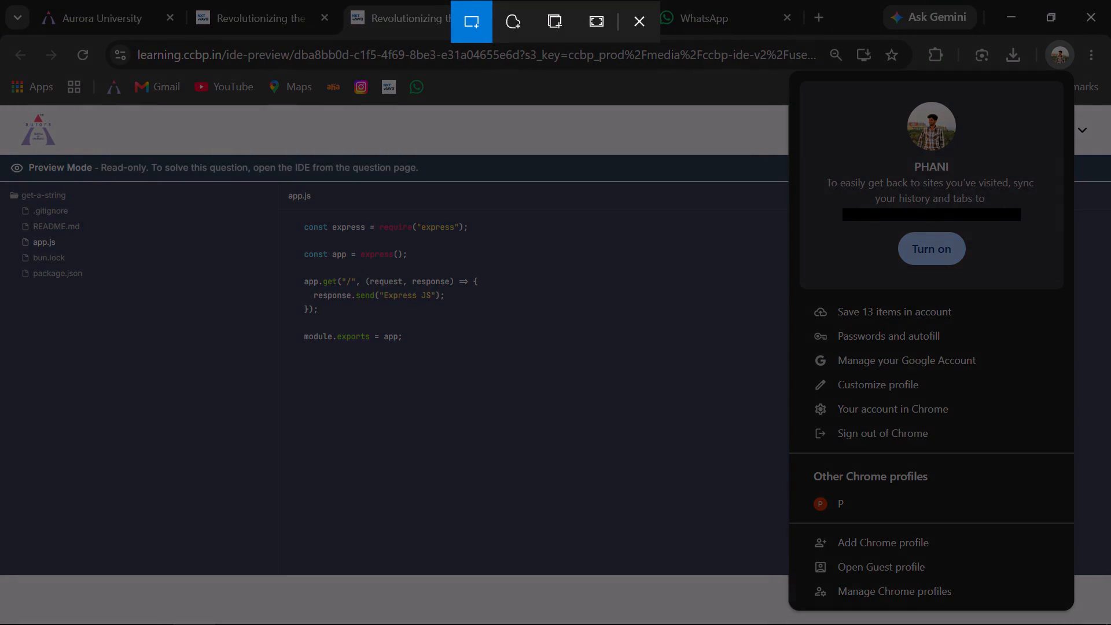
pyautogui.moveTo(0, 39); pyautogui.dragTo(751, 252)
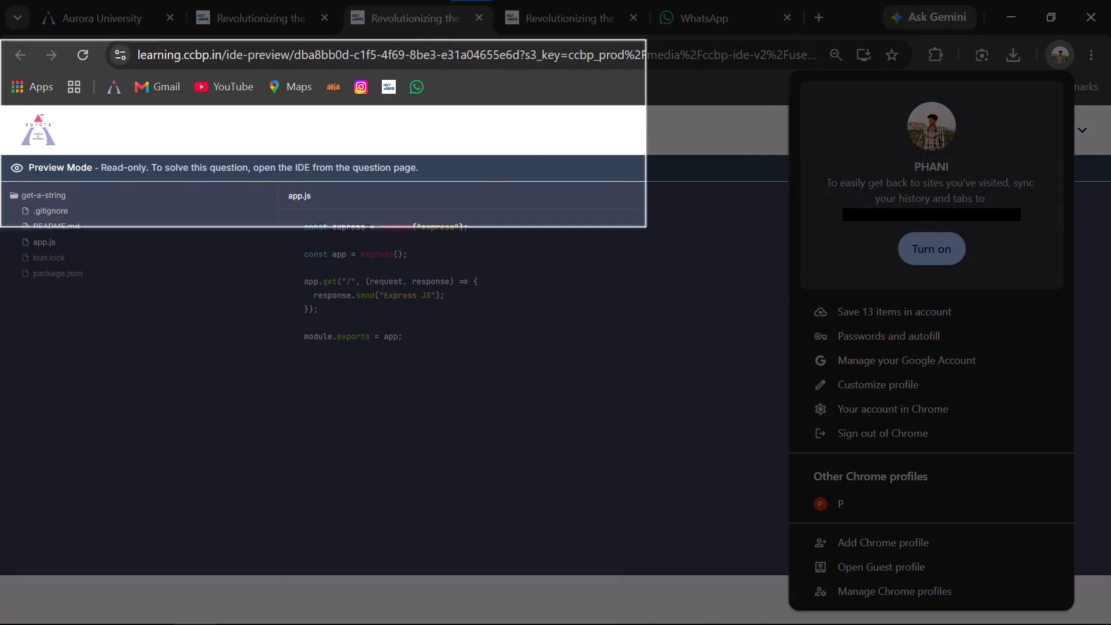
pyautogui.moveTo(751, 252); pyautogui.dragTo(1110, 624)
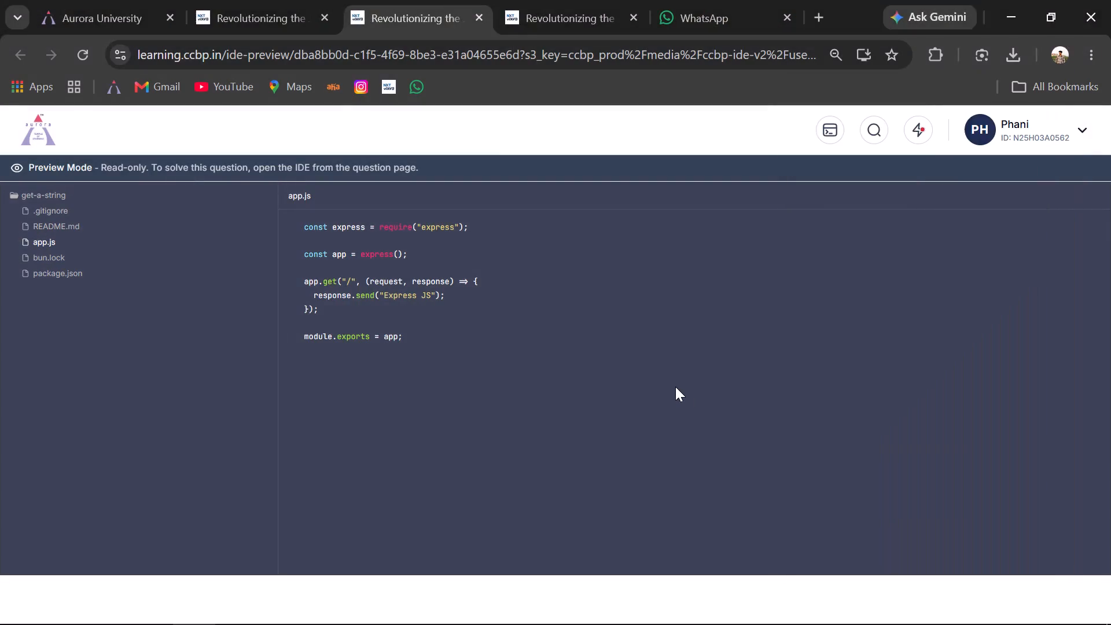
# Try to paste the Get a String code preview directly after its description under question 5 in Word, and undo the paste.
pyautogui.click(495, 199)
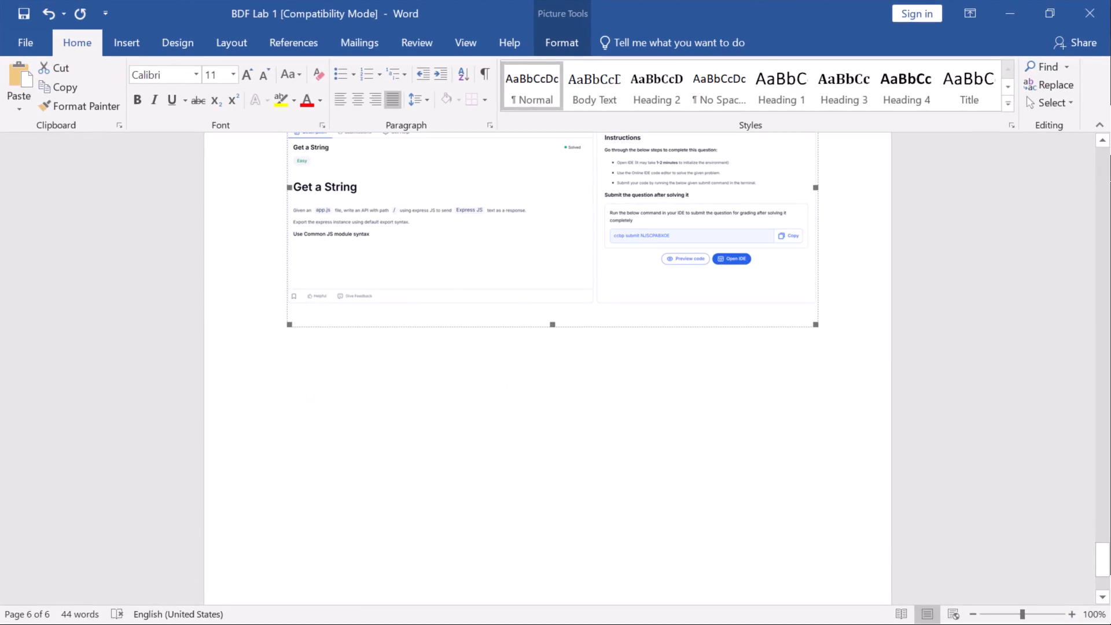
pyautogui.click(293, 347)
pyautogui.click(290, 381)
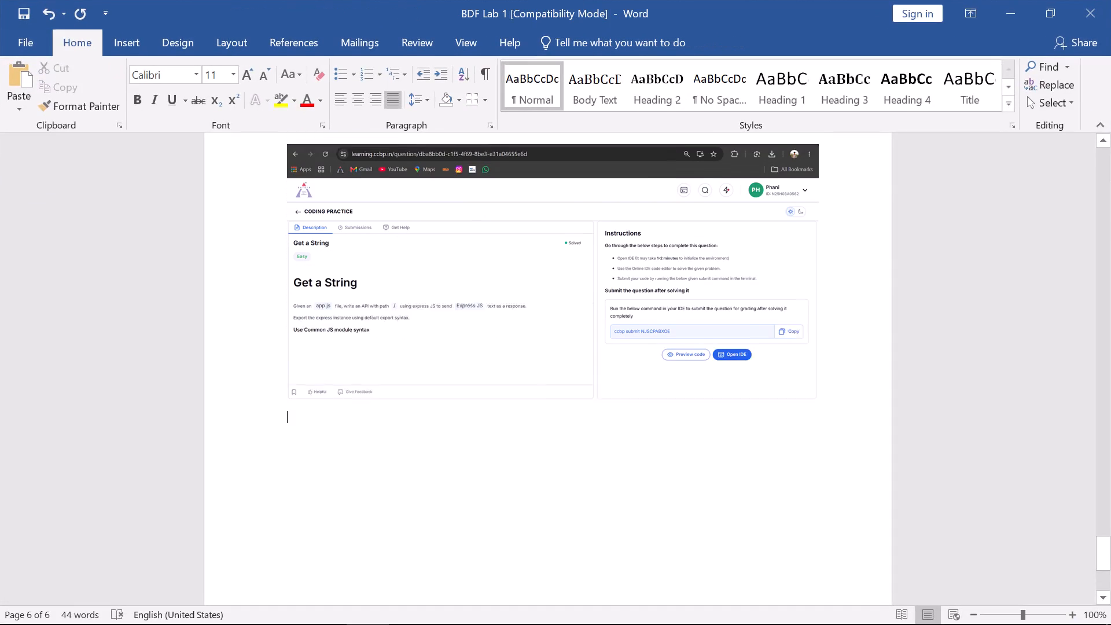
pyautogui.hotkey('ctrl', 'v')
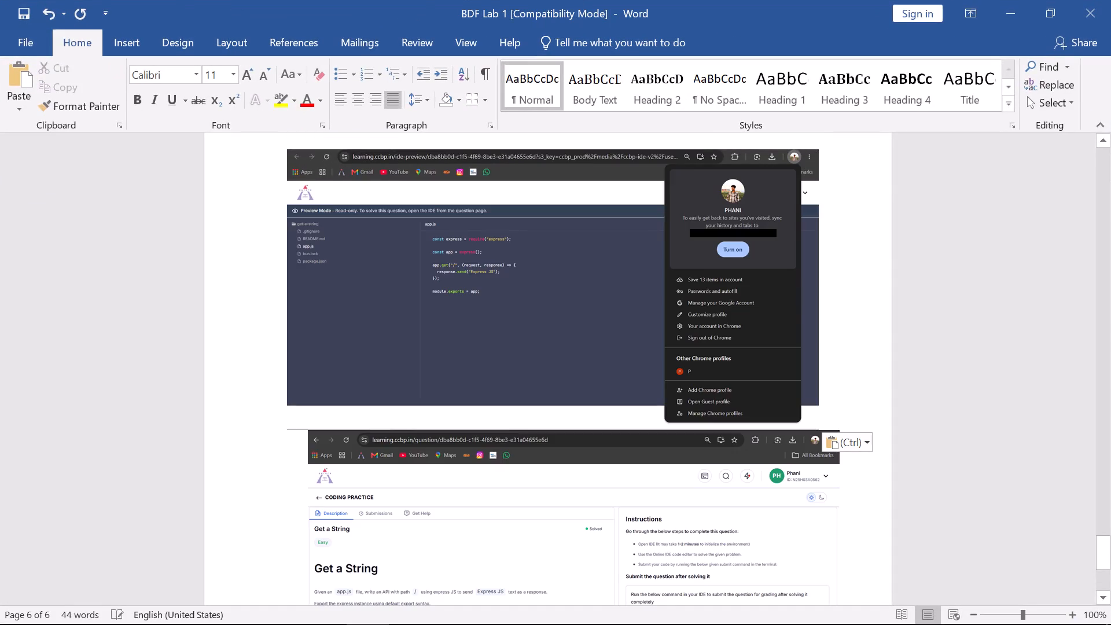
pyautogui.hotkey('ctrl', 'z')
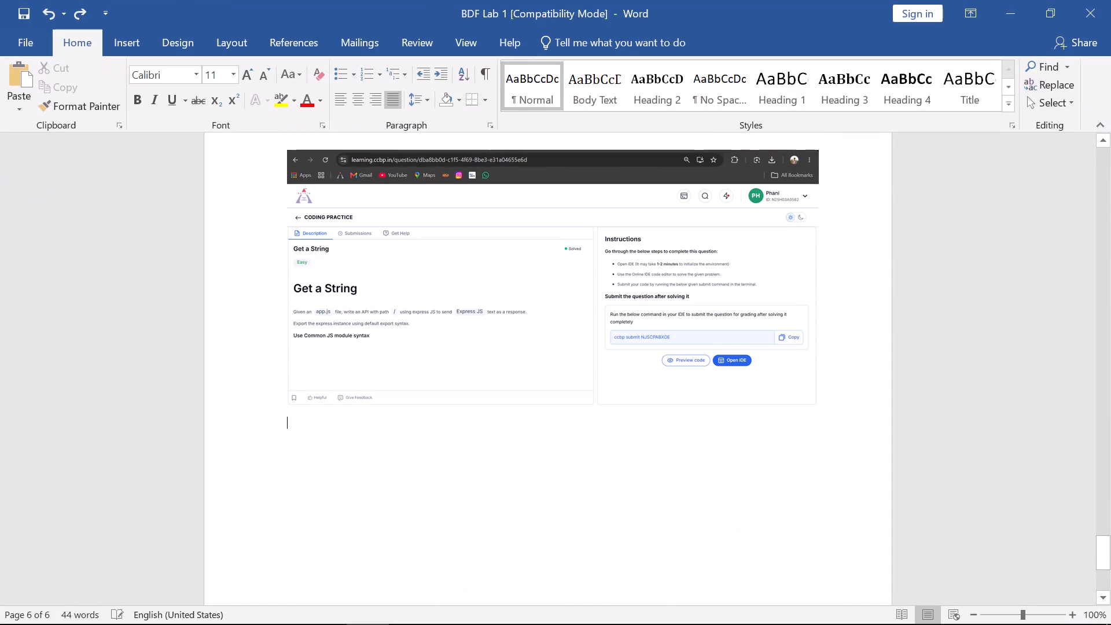
# Paste the Get a String code preview into the blank lines below the question 5 description.
pyautogui.click(308, 449)
pyautogui.click(308, 449)
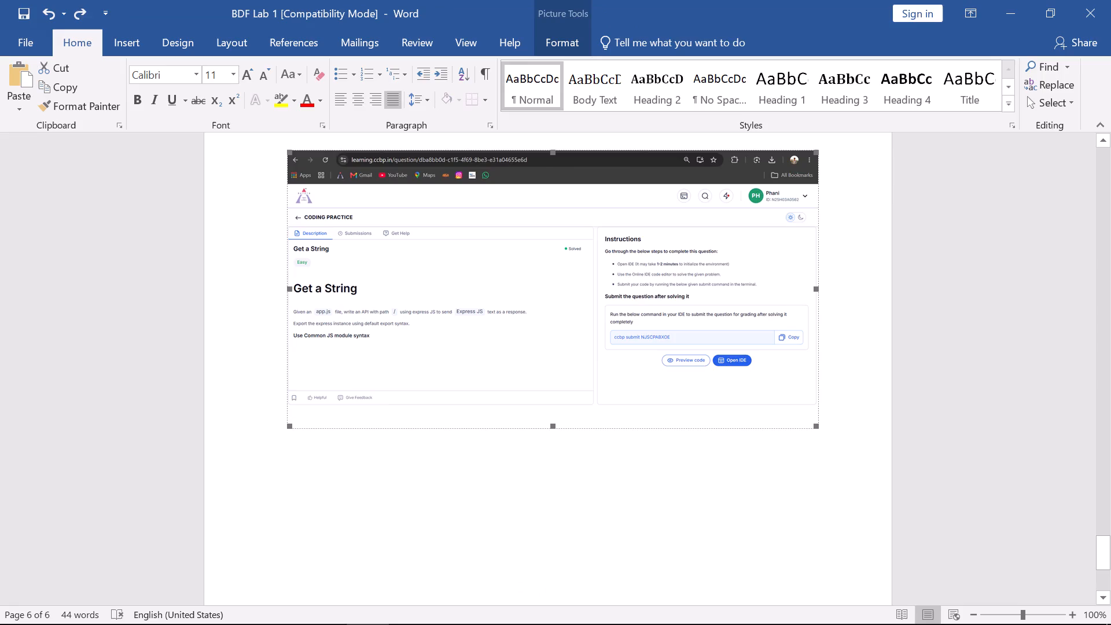
pyautogui.click(304, 472)
pyautogui.click(304, 472)
pyautogui.tripleClick(304, 472)
pyautogui.hotkey('ctrl', 'v')
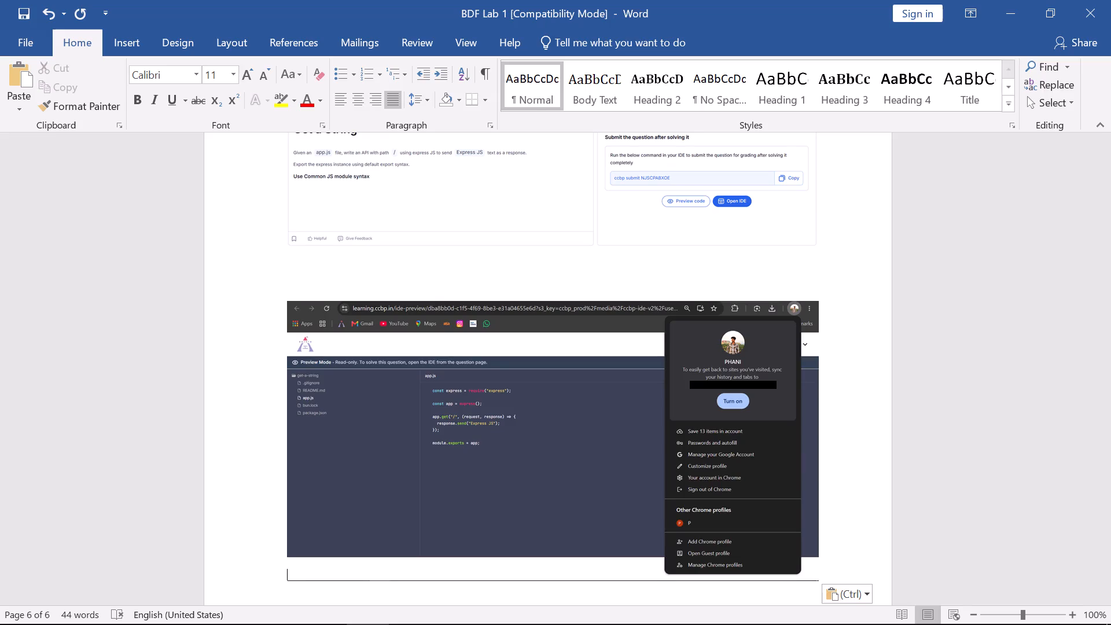
# Review the whole report from the student details table to the last page, checking the screenshots under every question.
pyautogui.scroll(15, 924, 426)
pyautogui.scroll(8, 924, 426)
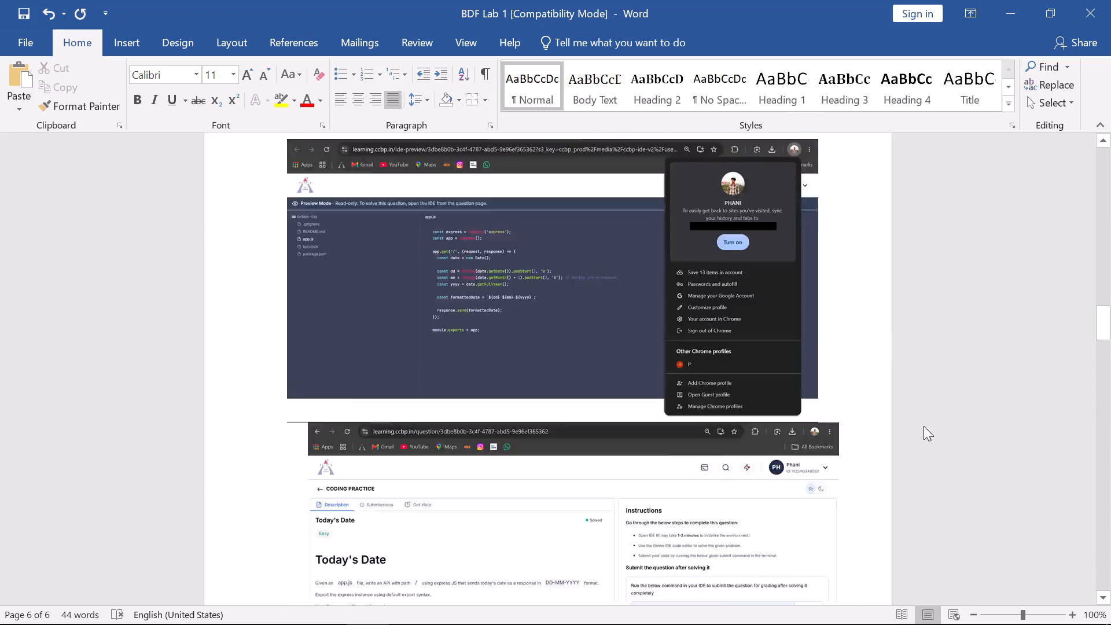
pyautogui.scroll(8, 924, 426)
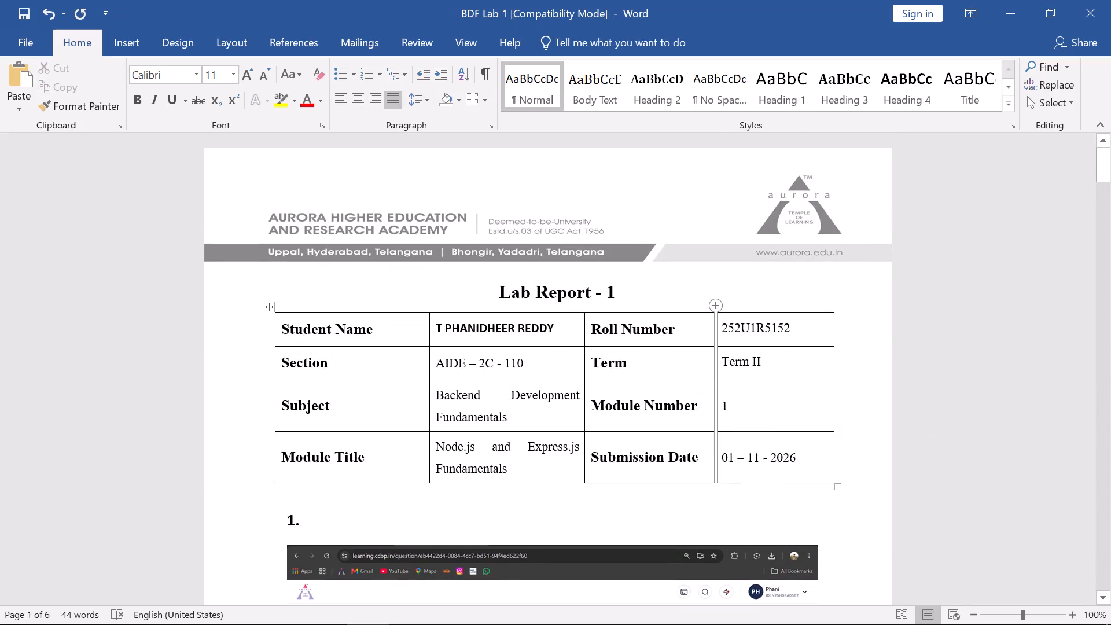
pyautogui.scroll(-5, 661, 376)
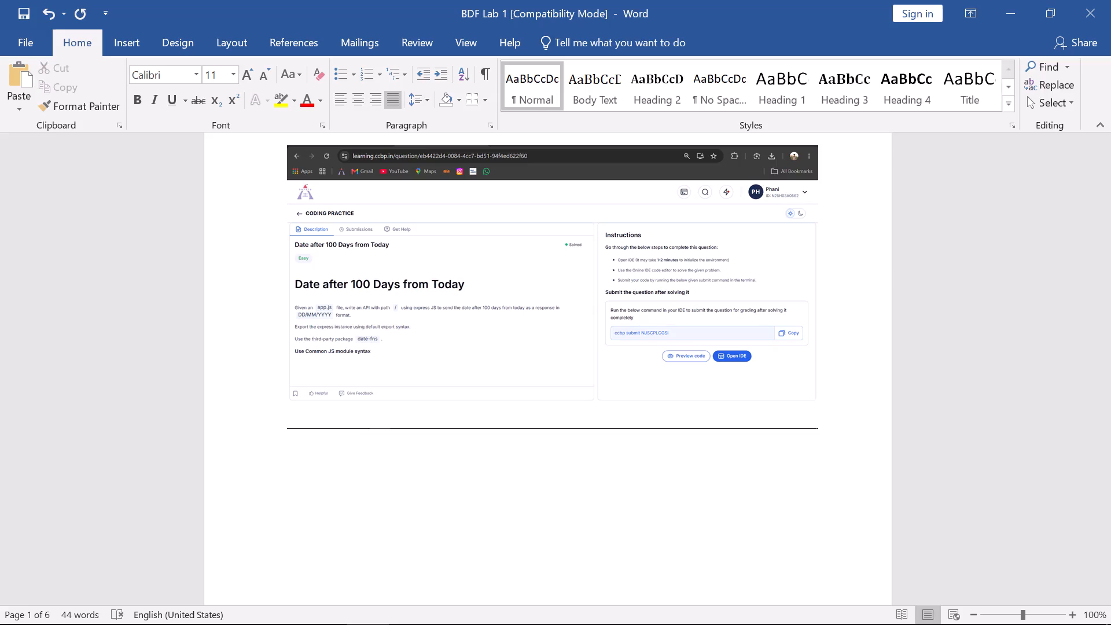
pyautogui.scroll(-2, 661, 376)
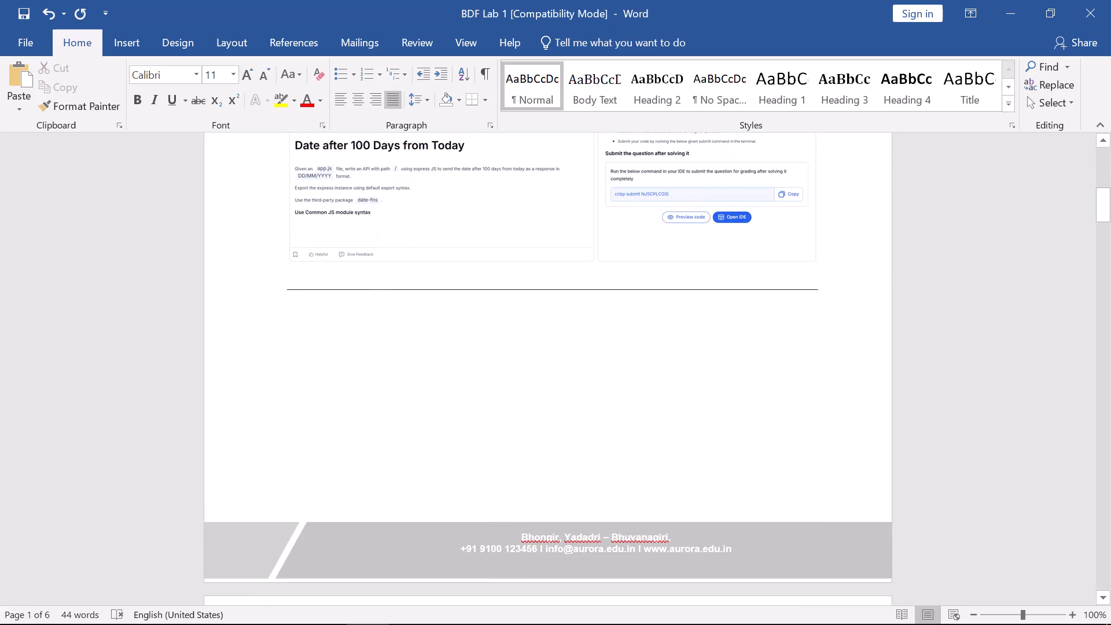
pyautogui.scroll(-6, 661, 376)
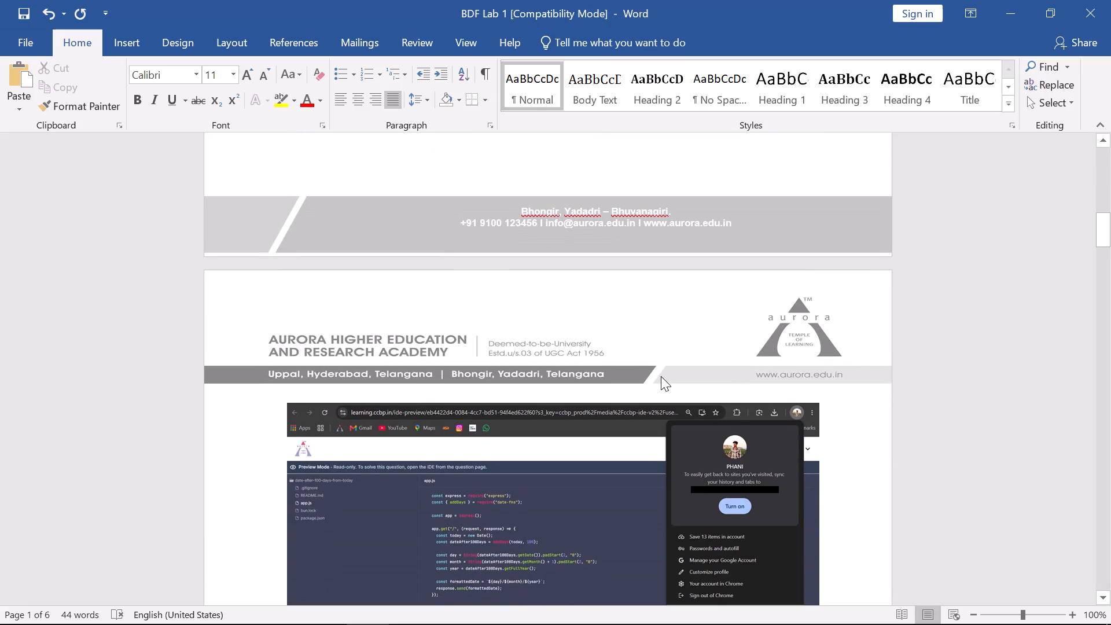
pyautogui.scroll(-11, 661, 376)
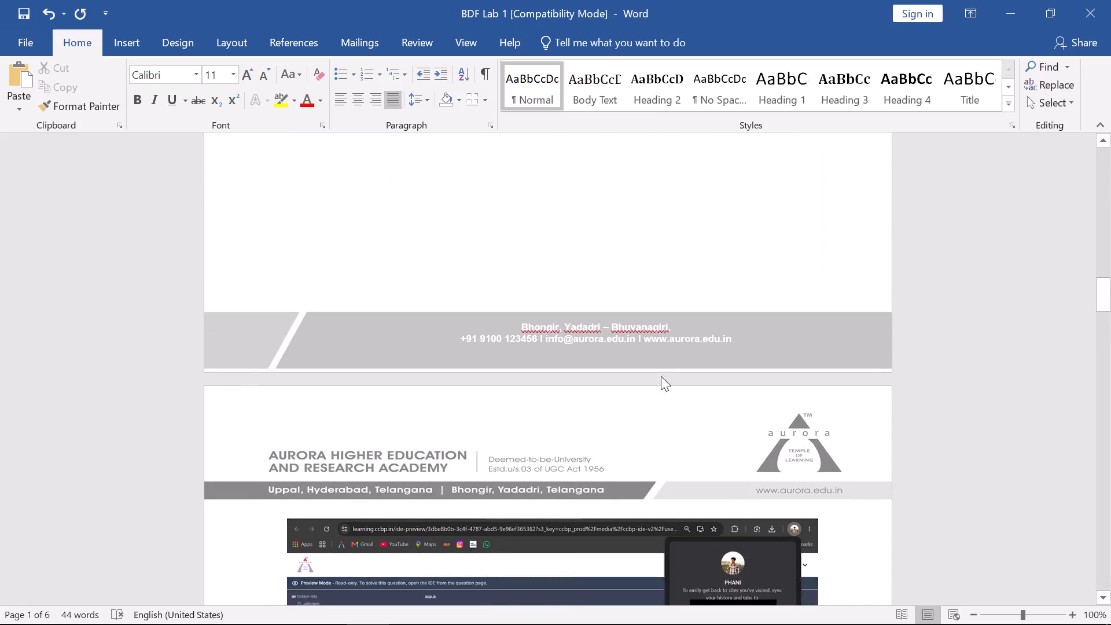
pyautogui.scroll(-7, 661, 376)
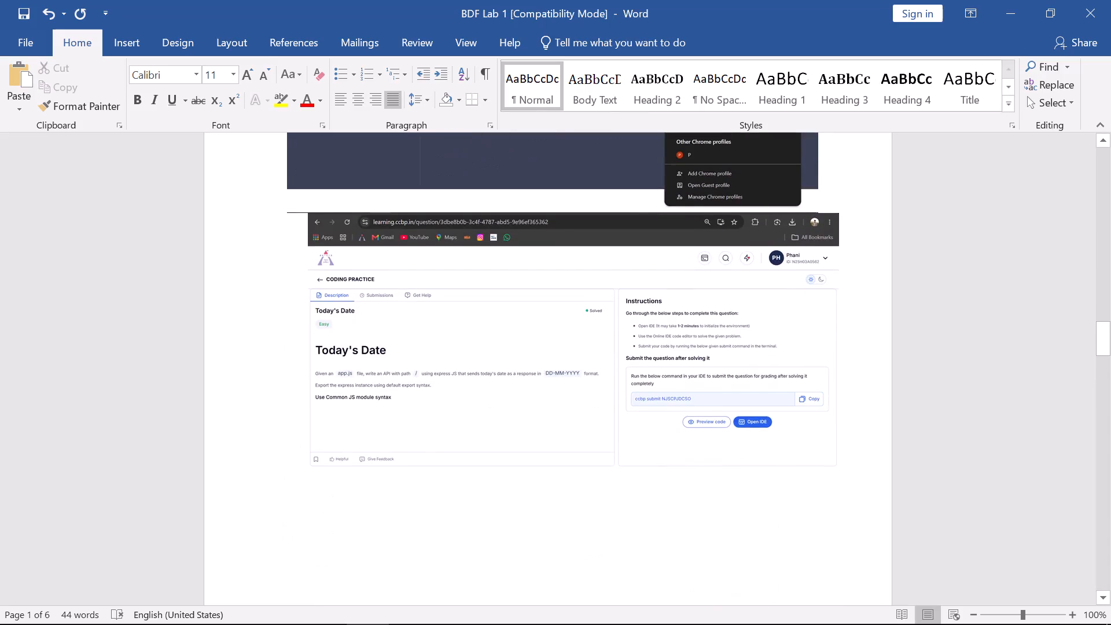
pyautogui.scroll(-11, 661, 376)
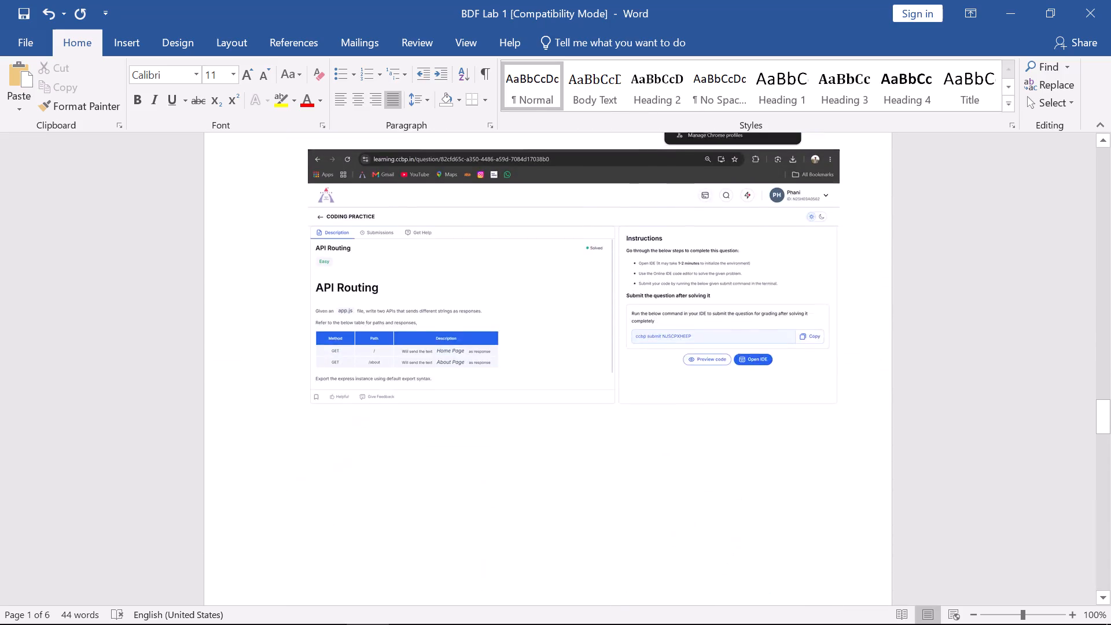
pyautogui.scroll(-10, 661, 376)
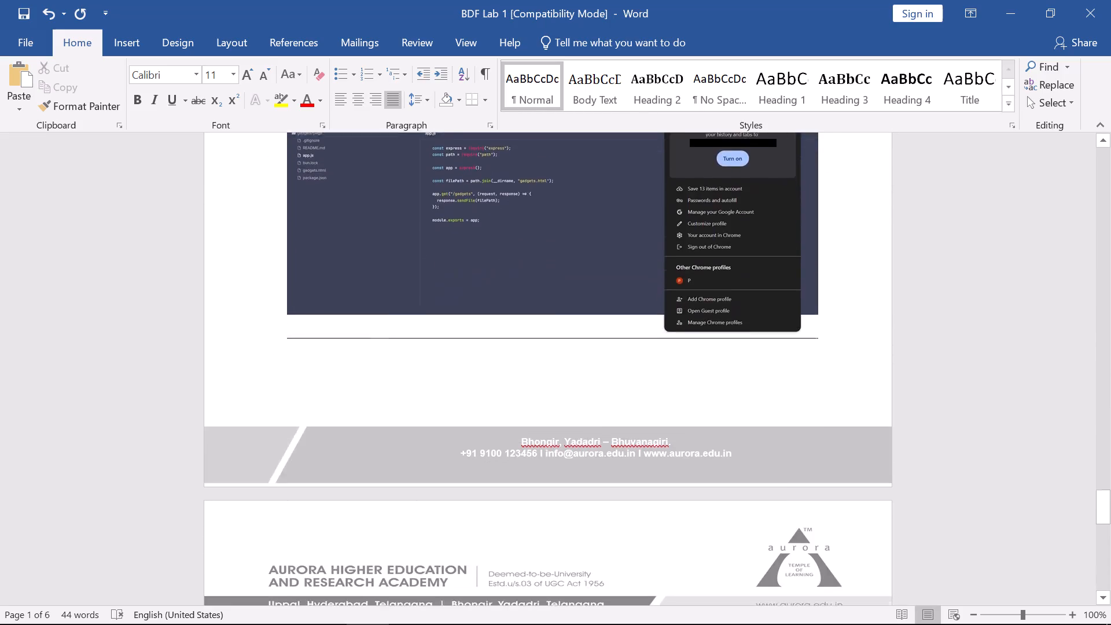
pyautogui.scroll(-11, 661, 376)
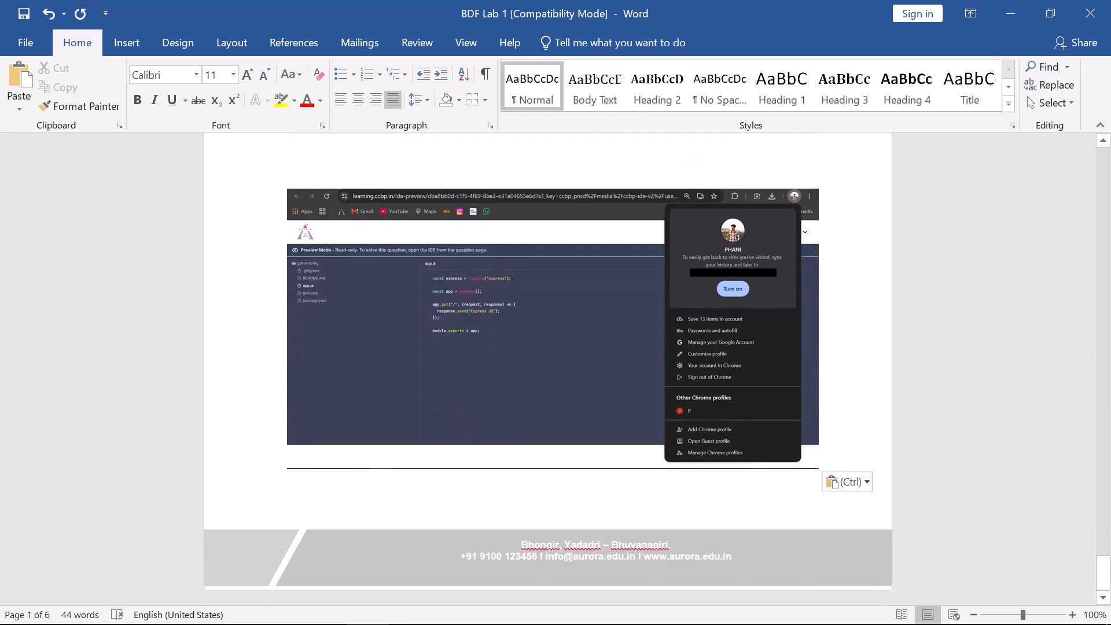
pyautogui.scroll(-1, 661, 376)
# Close the BDF Lab 1 document and save its changes.
pyautogui.click(1110, 1)
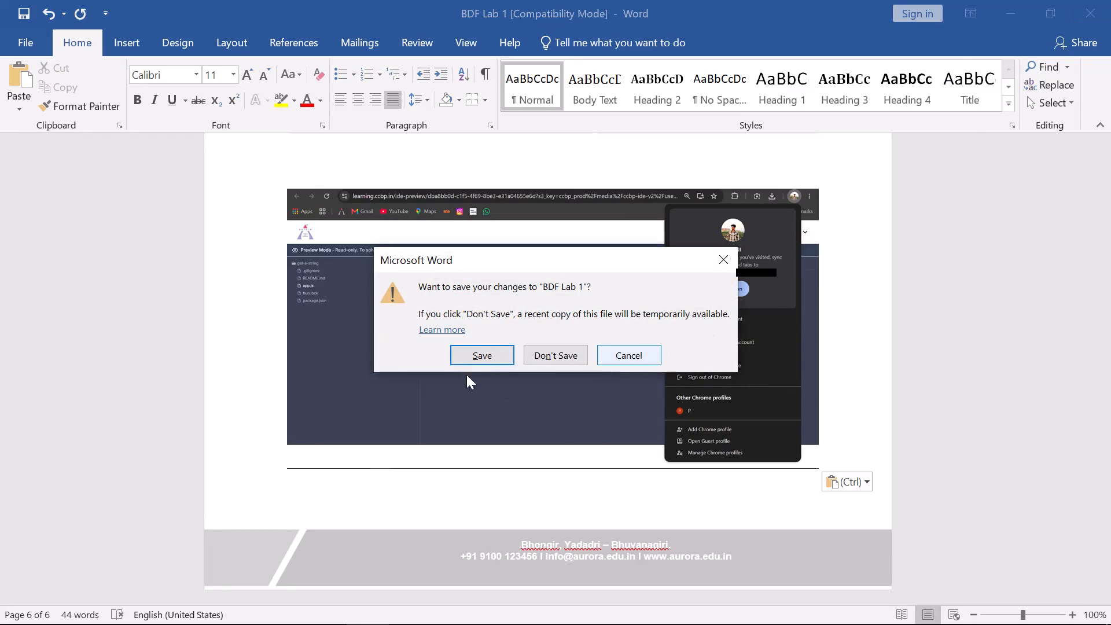
pyautogui.click(466, 351)
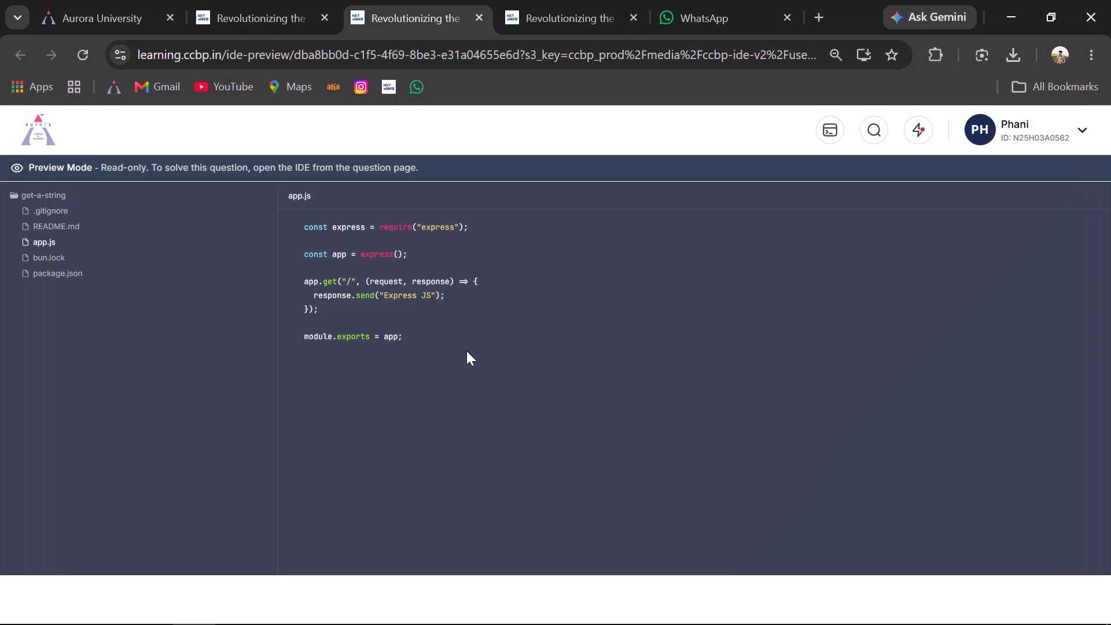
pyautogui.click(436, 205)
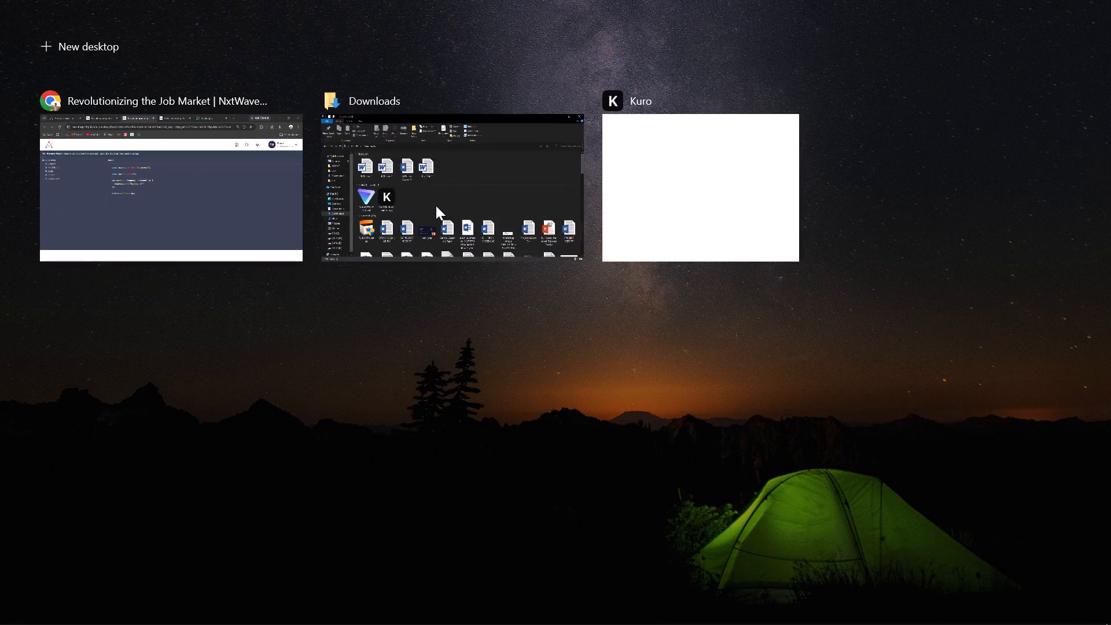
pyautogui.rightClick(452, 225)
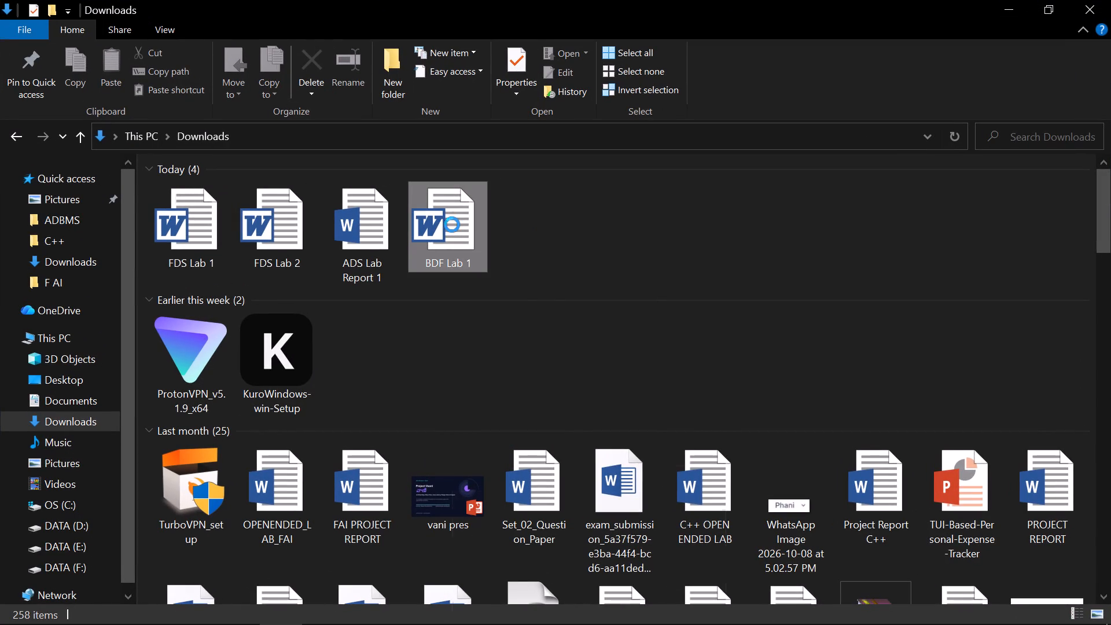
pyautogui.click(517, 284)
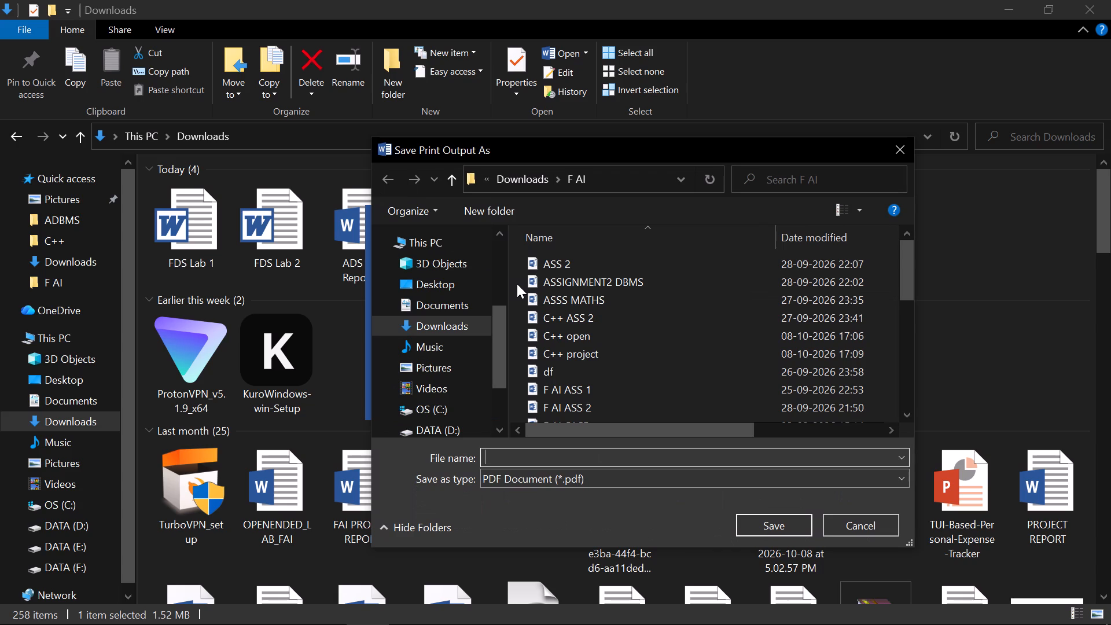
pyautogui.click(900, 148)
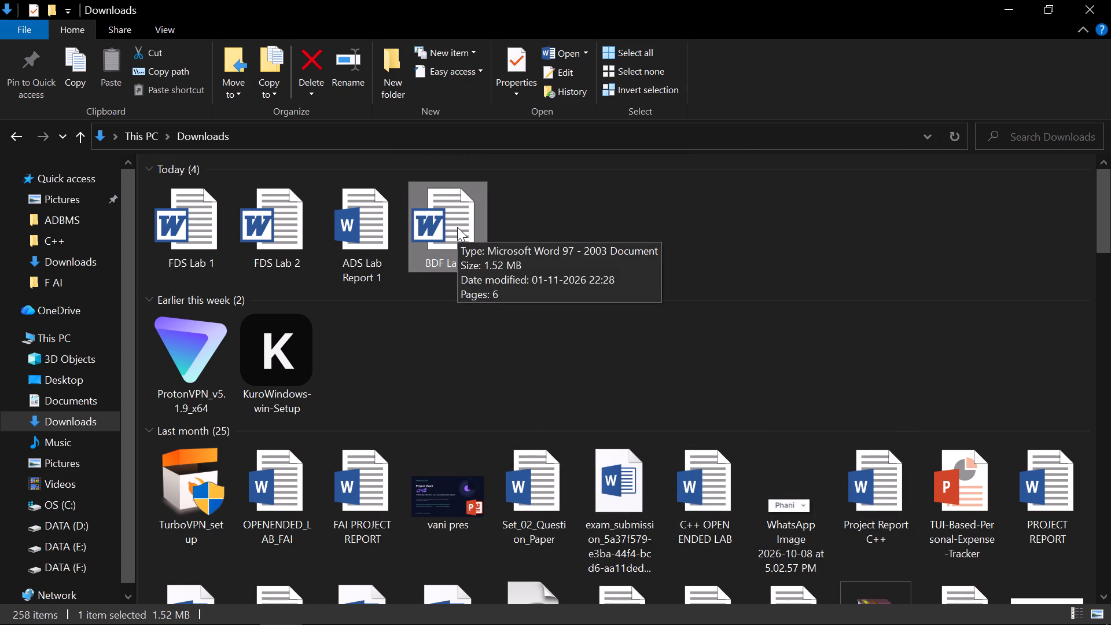
# Print the BDF Lab 1 document from the Downloads folder to a PDF named BDF LAB 1 in the F AI folder.
pyautogui.rightClick(457, 227)
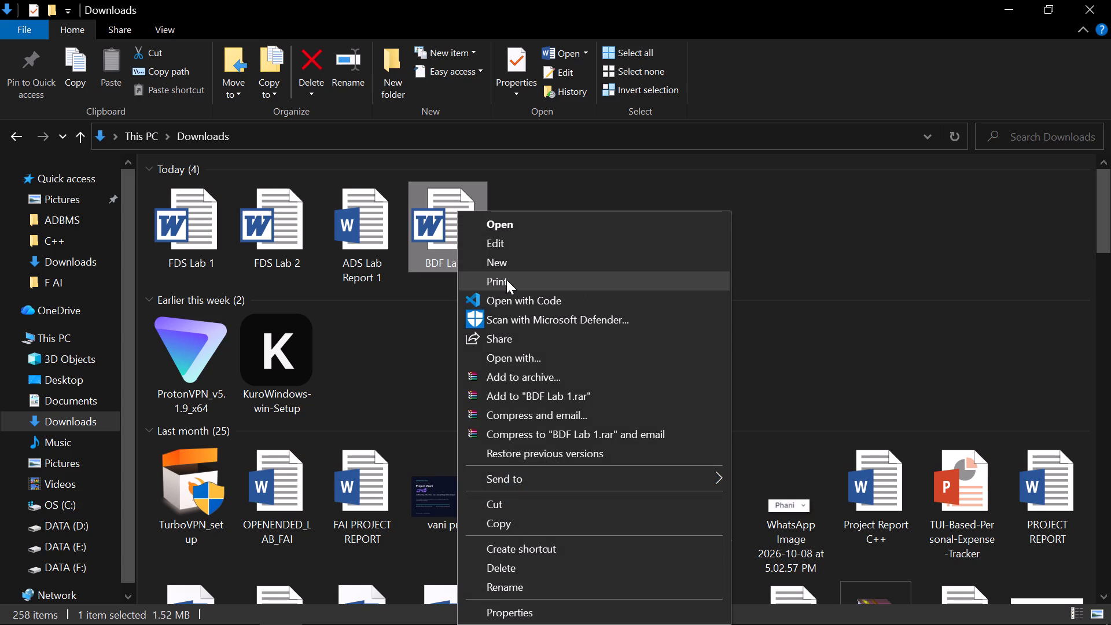
pyautogui.click(506, 280)
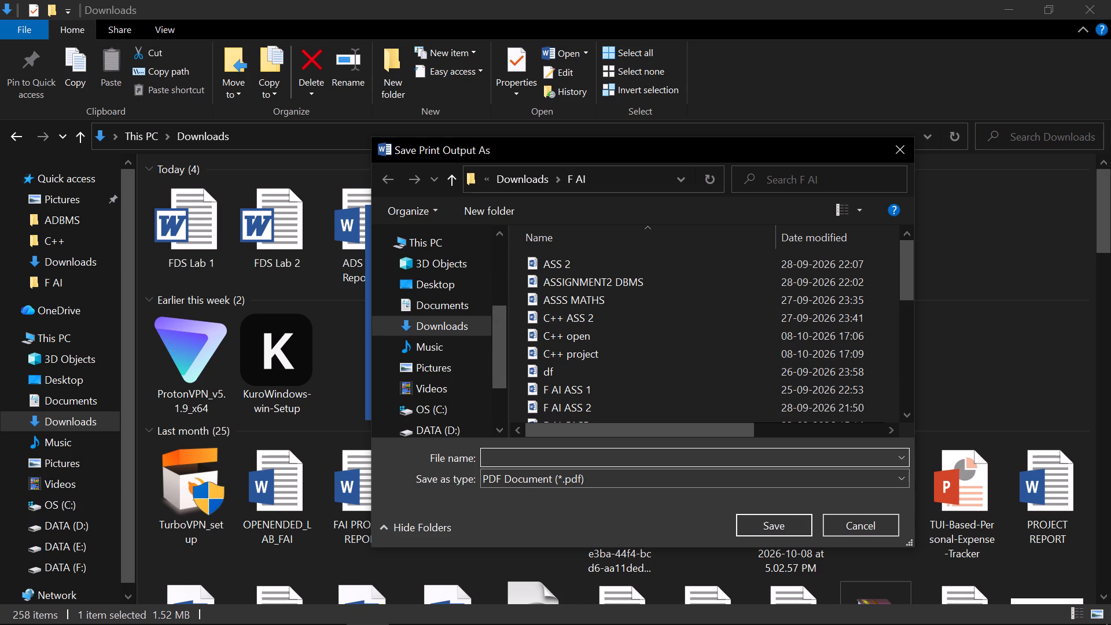
pyautogui.write('BD')
pyautogui.write('F')
pyautogui.press('space')
pyautogui.write('LA')
pyautogui.write('B 1')
pyautogui.click(772, 529)
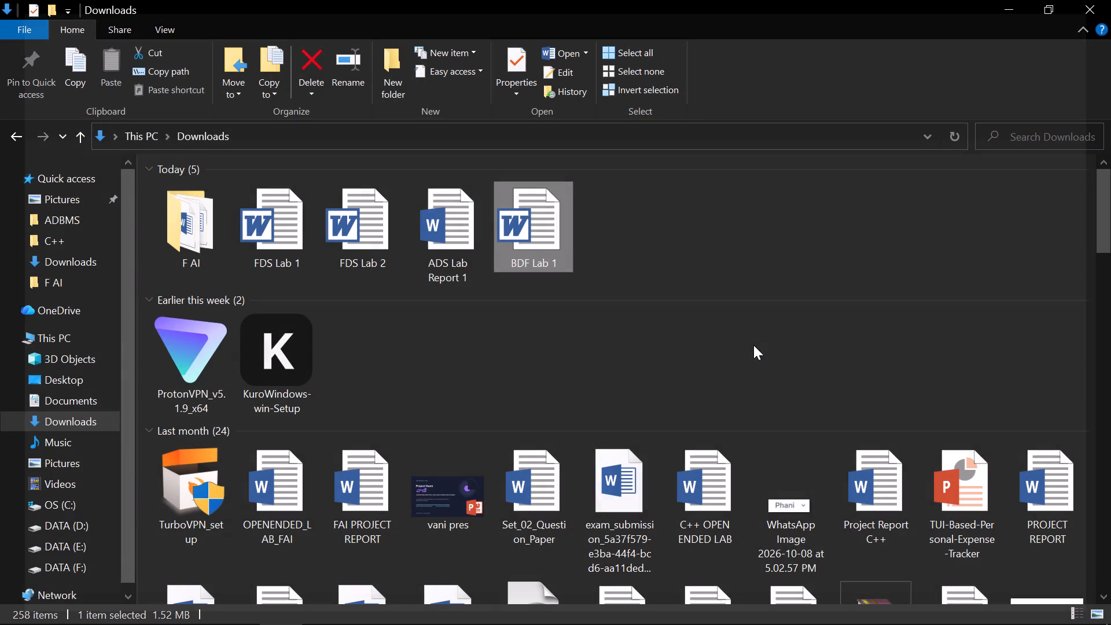
# Open ADS Lab Report 1 from the Downloads folder and review it from the cover page through the certificate to the last experiment's screenshot.
pyautogui.click(449, 222)
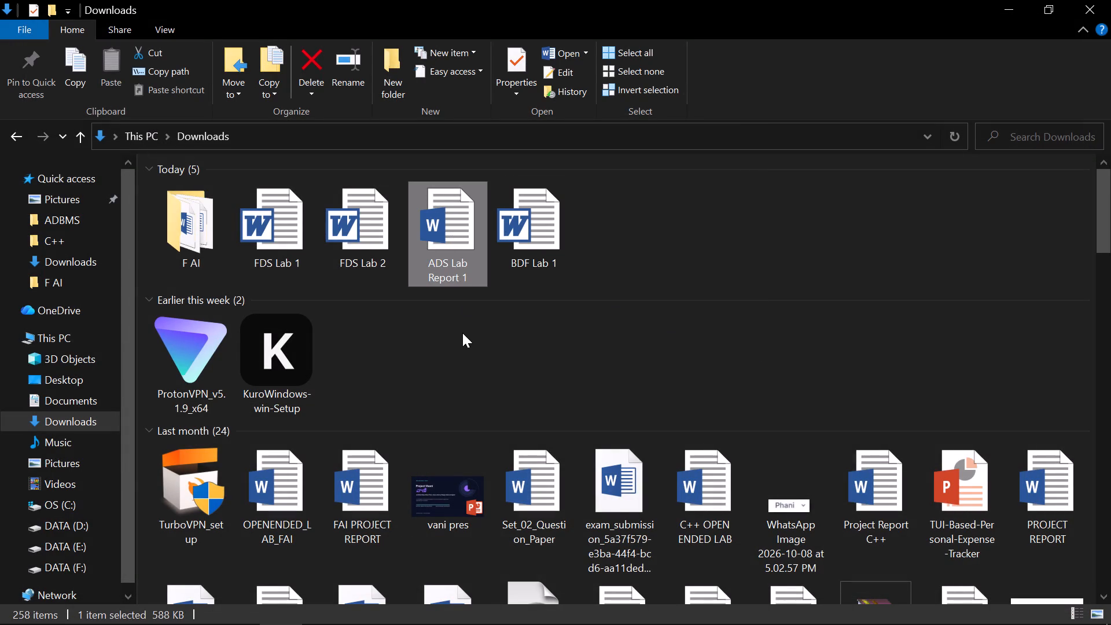
pyautogui.doubleClick(453, 241)
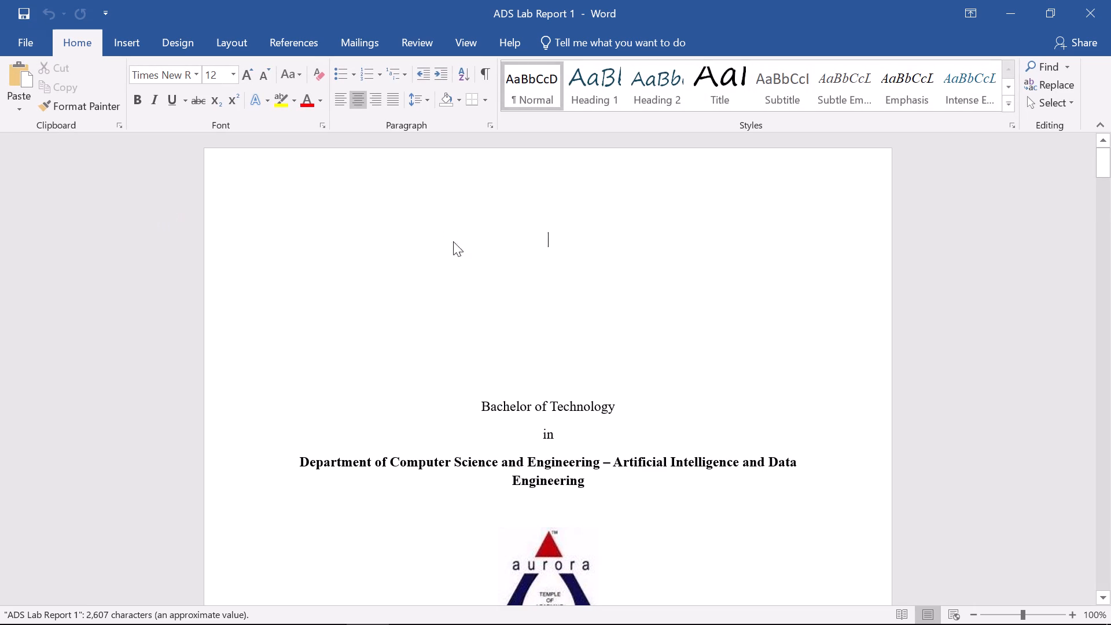
pyautogui.scroll(-9, 568, 373)
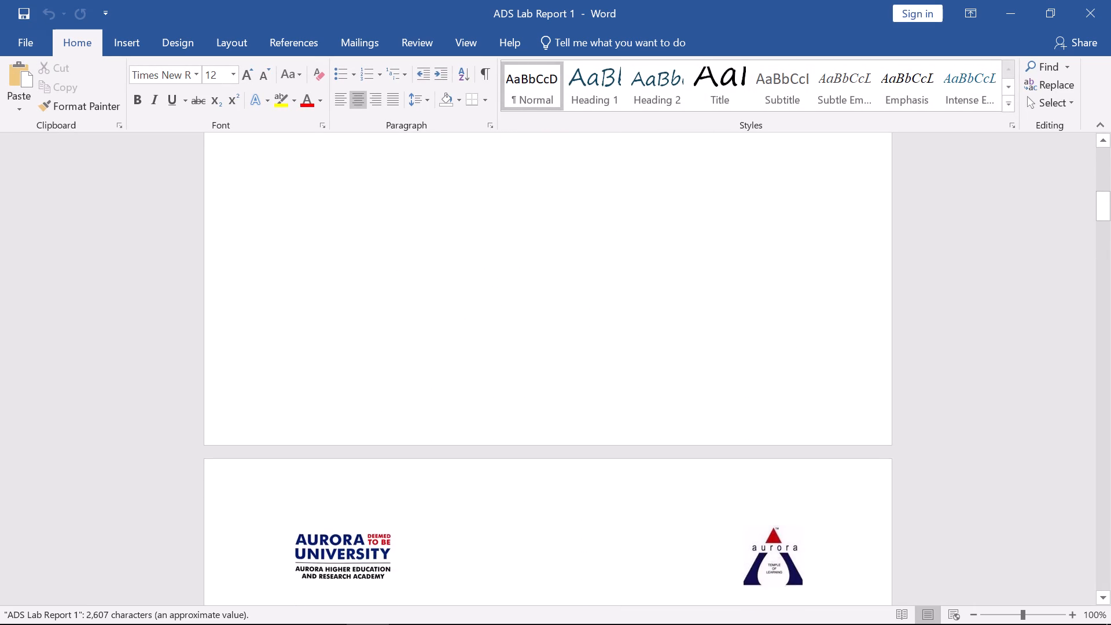
pyautogui.scroll(-9, 568, 373)
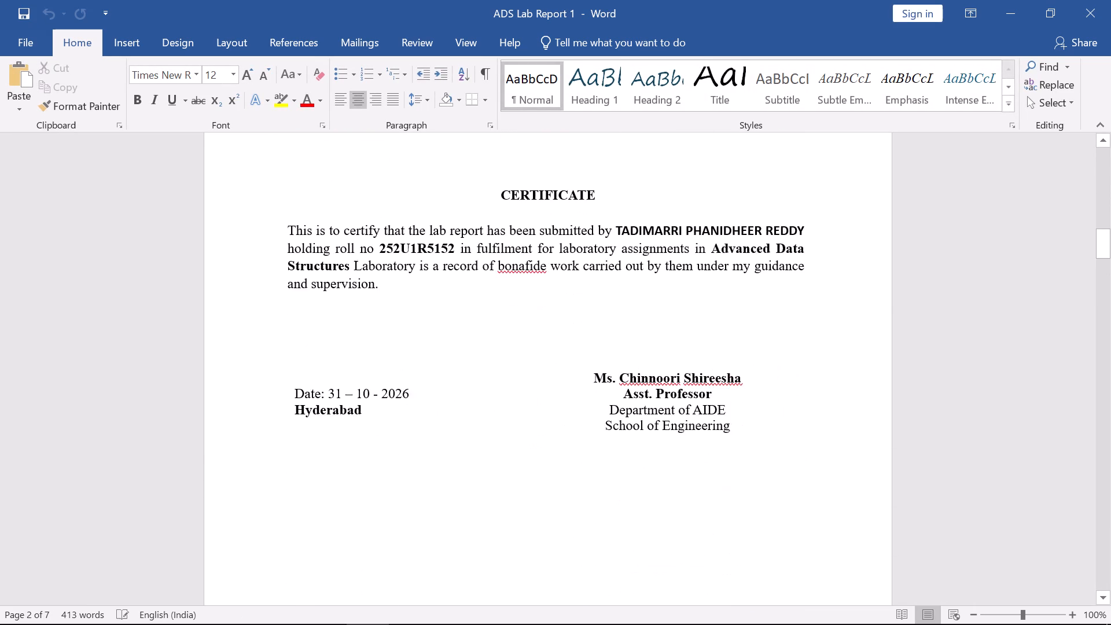
pyautogui.scroll(-9, 568, 373)
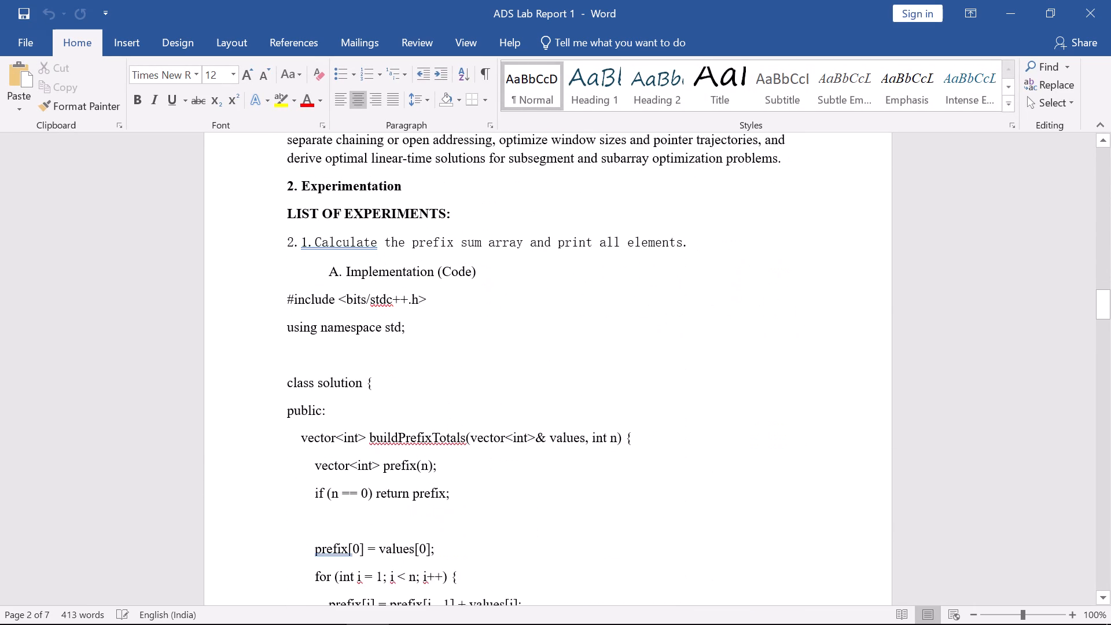
pyautogui.scroll(-7, 568, 373)
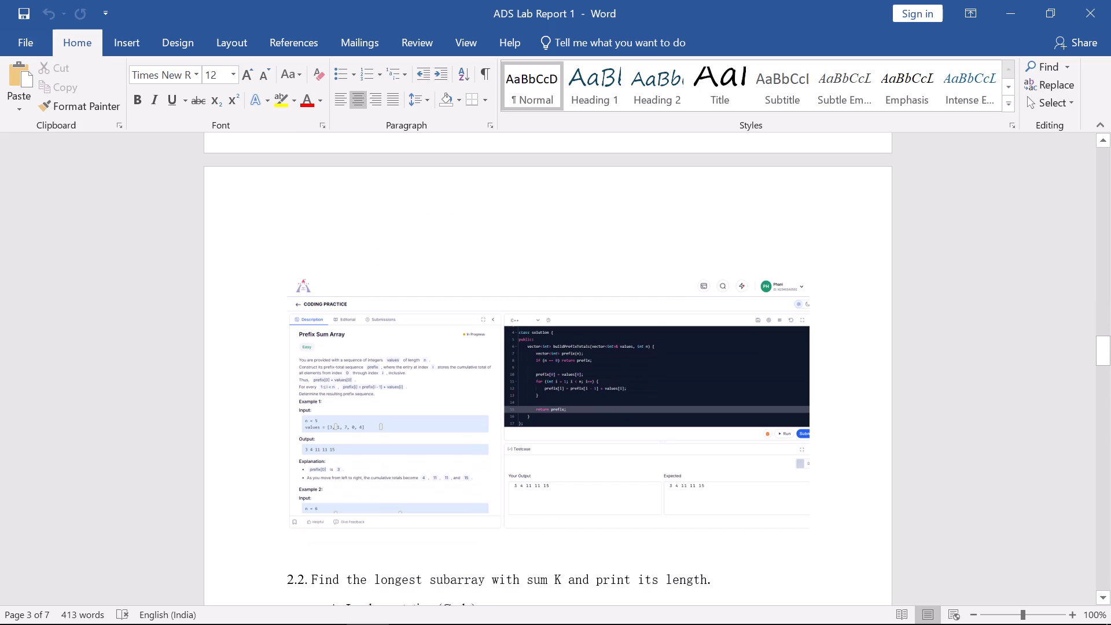
pyautogui.scroll(-9, 568, 373)
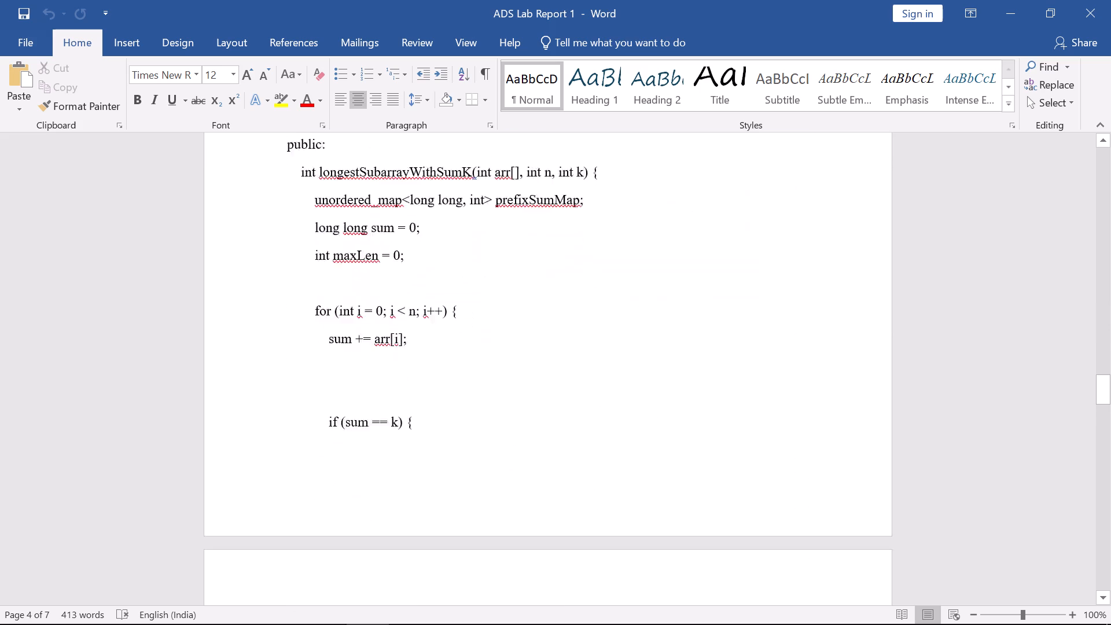
pyautogui.scroll(-16, 568, 373)
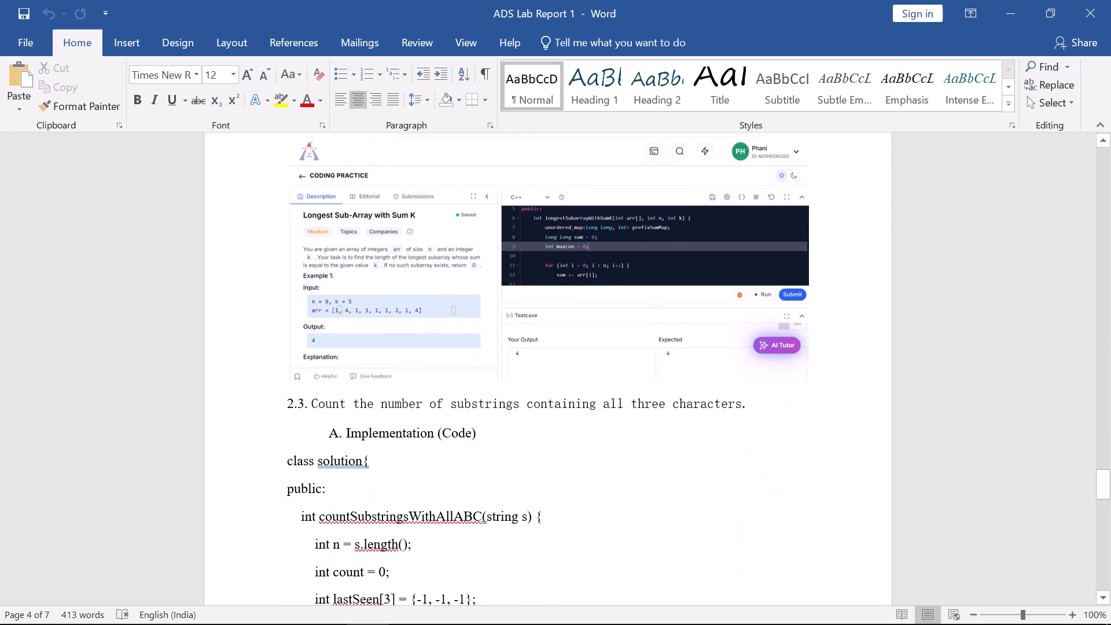
pyautogui.scroll(-12, 568, 373)
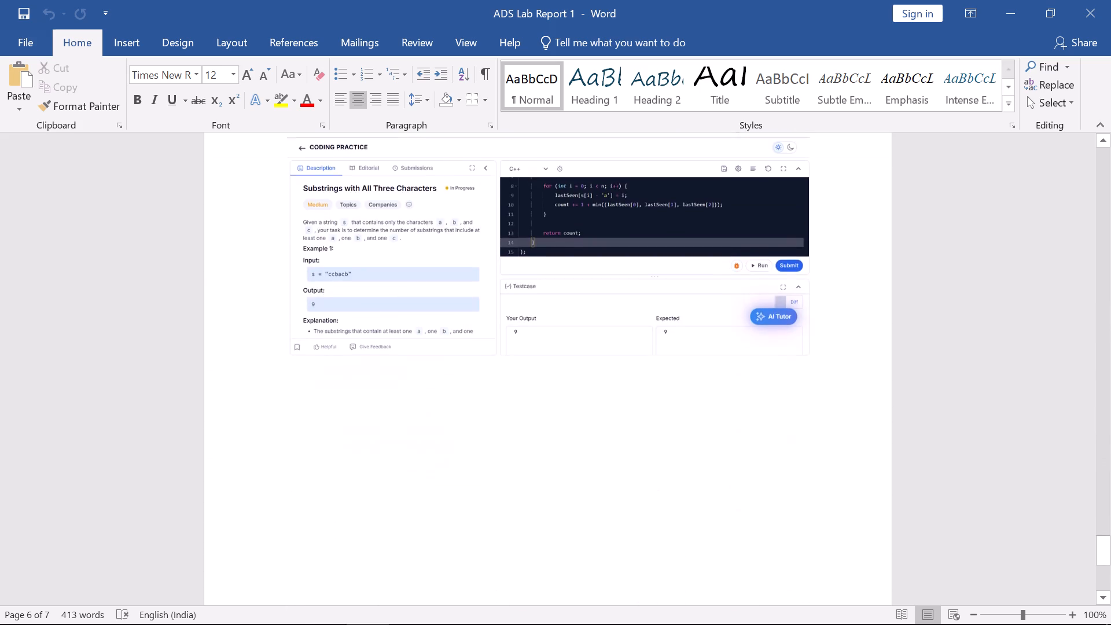
pyautogui.scroll(-7, 568, 373)
pyautogui.click(1002, 0)
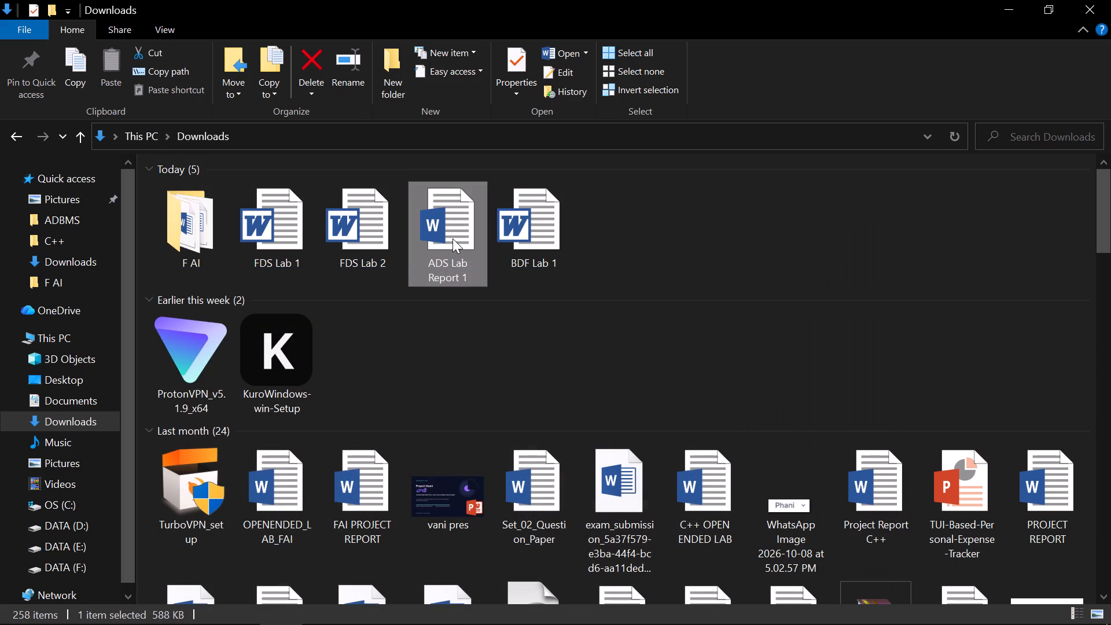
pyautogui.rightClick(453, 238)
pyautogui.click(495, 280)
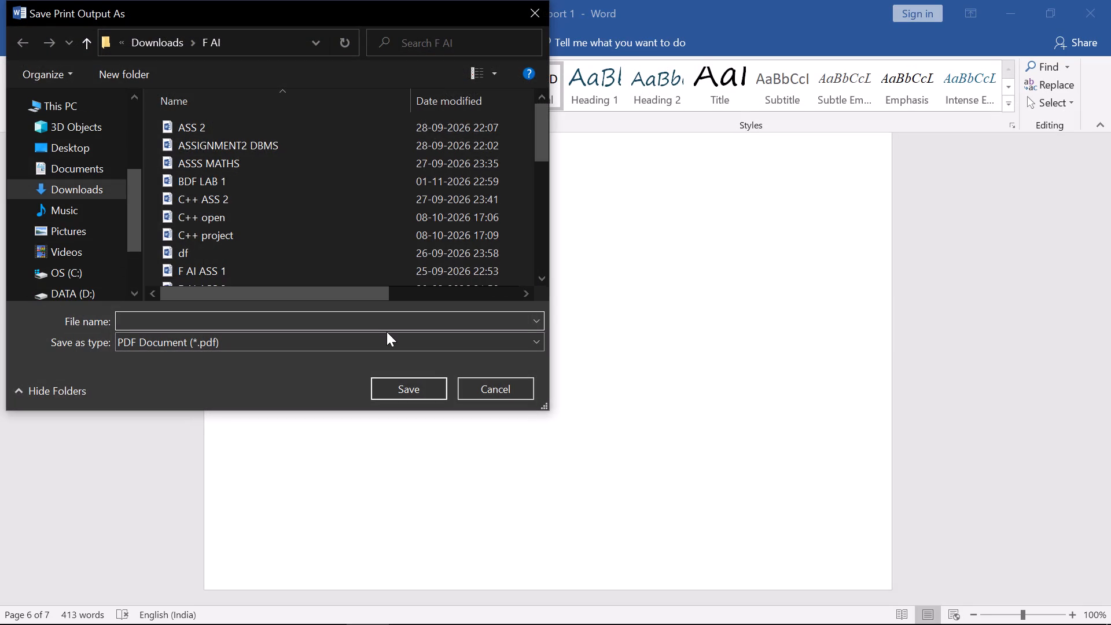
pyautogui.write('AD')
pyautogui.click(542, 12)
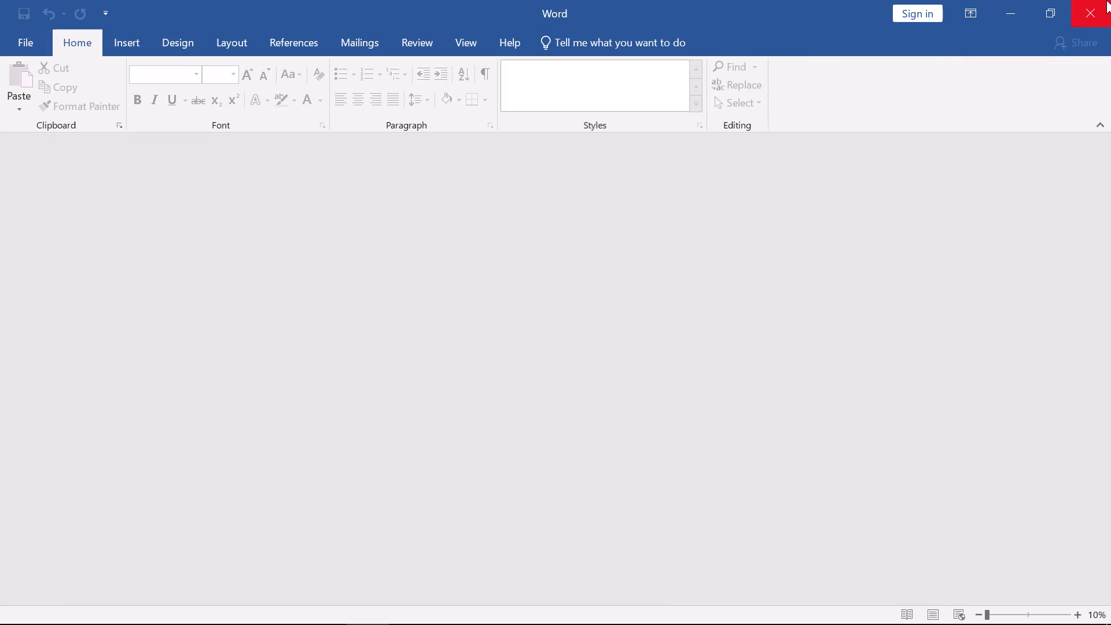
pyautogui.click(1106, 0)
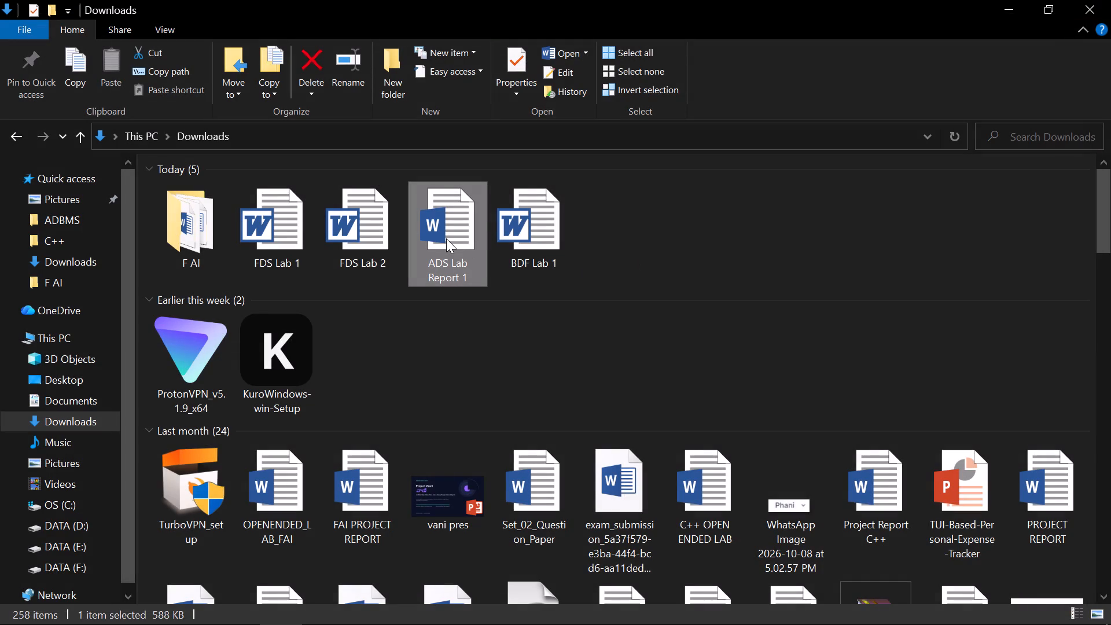
# Print the ADS Lab Report 1 document from the Downloads folder to a PDF named ADS LAB 1 in the F AI folder.
pyautogui.rightClick(446, 238)
pyautogui.click(478, 279)
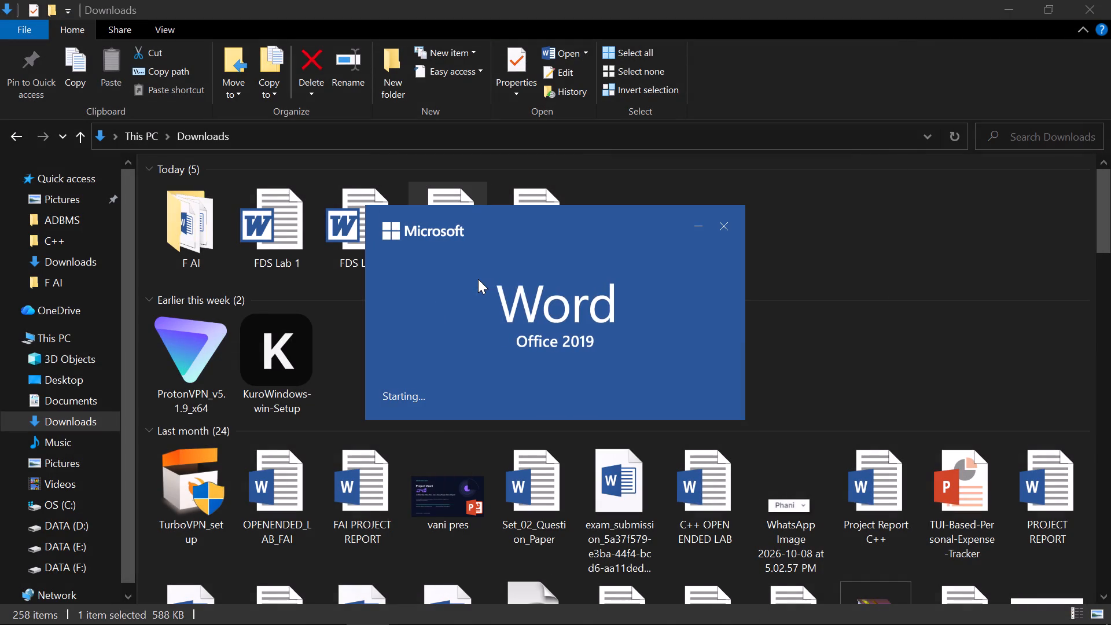
pyautogui.write('ADS')
pyautogui.press('space')
pyautogui.write('LAB 1')
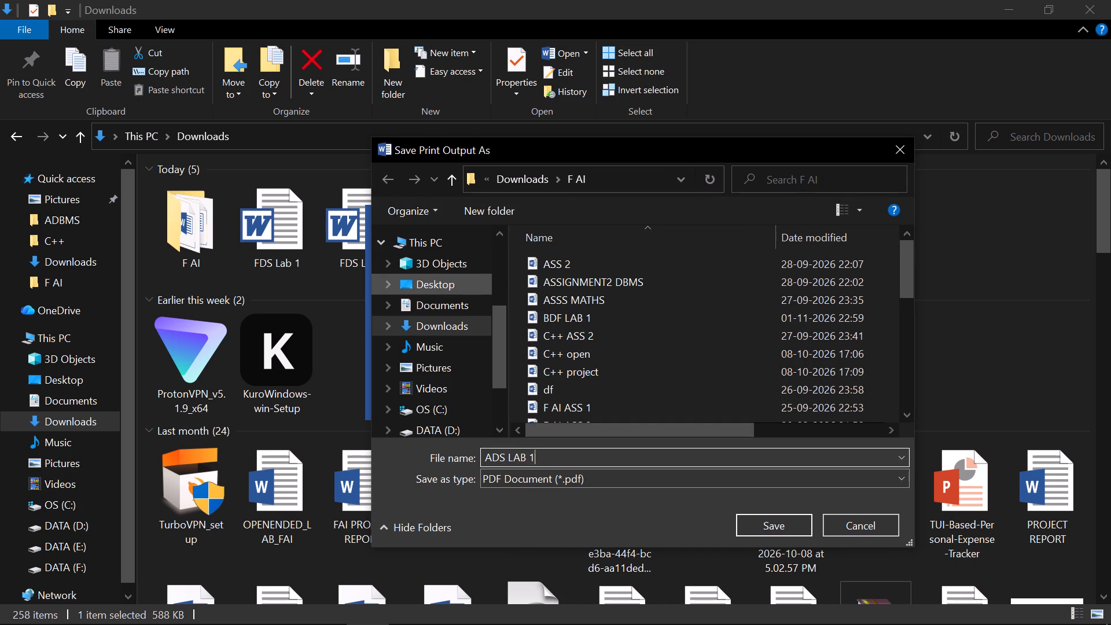
pyautogui.click(745, 522)
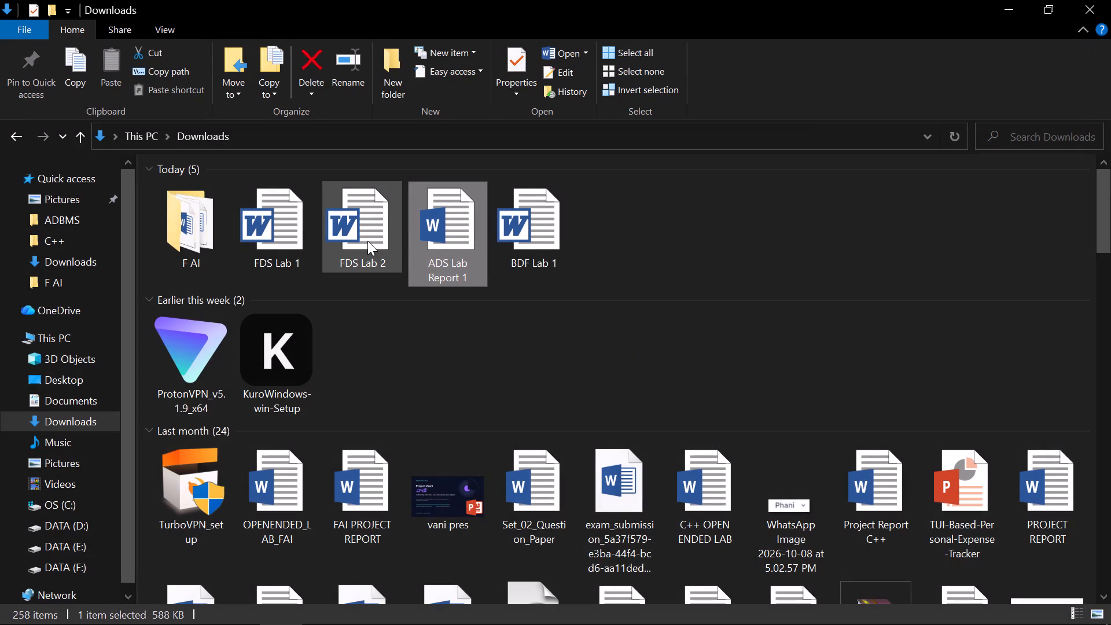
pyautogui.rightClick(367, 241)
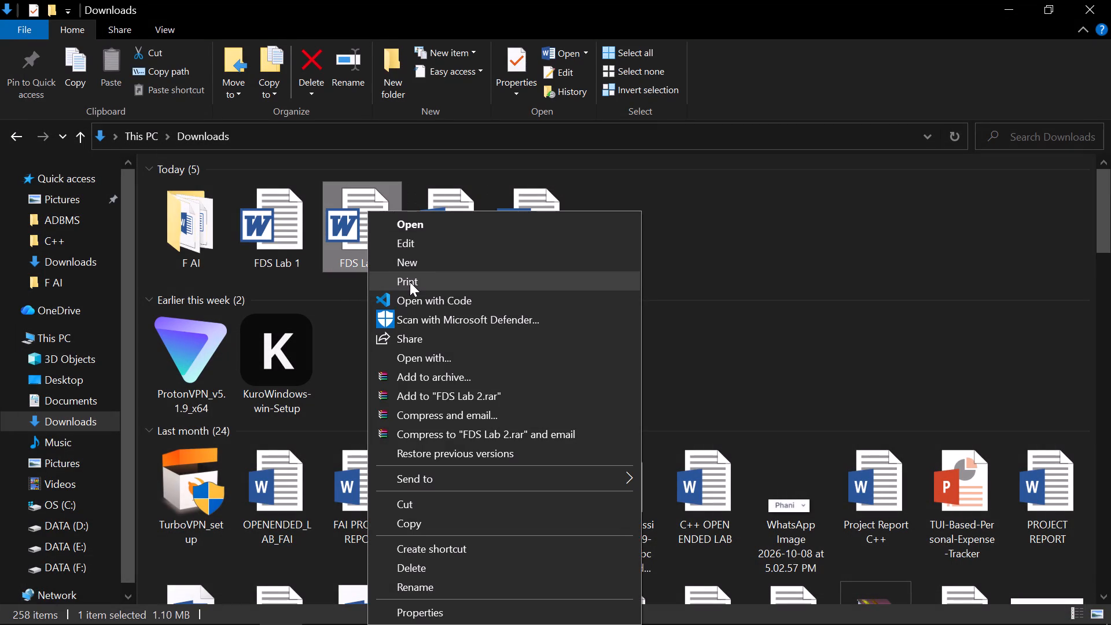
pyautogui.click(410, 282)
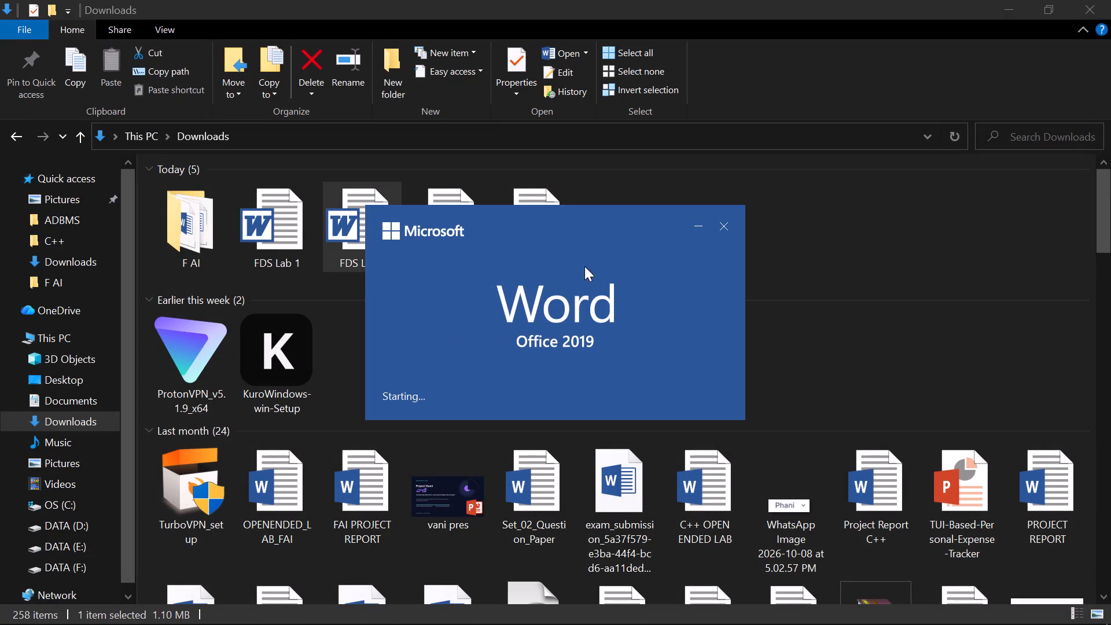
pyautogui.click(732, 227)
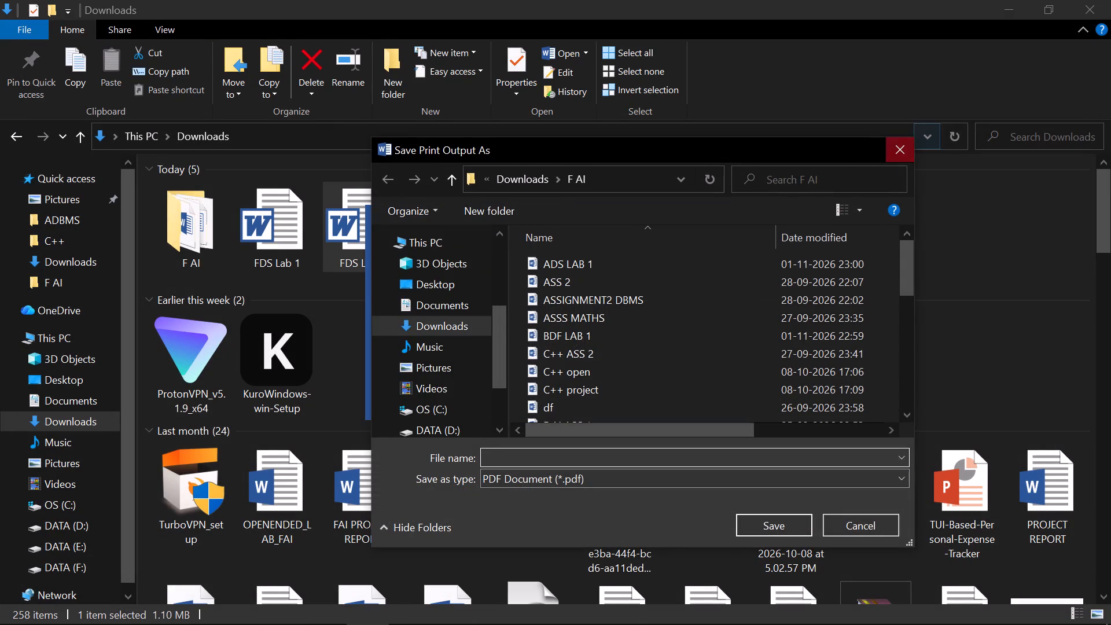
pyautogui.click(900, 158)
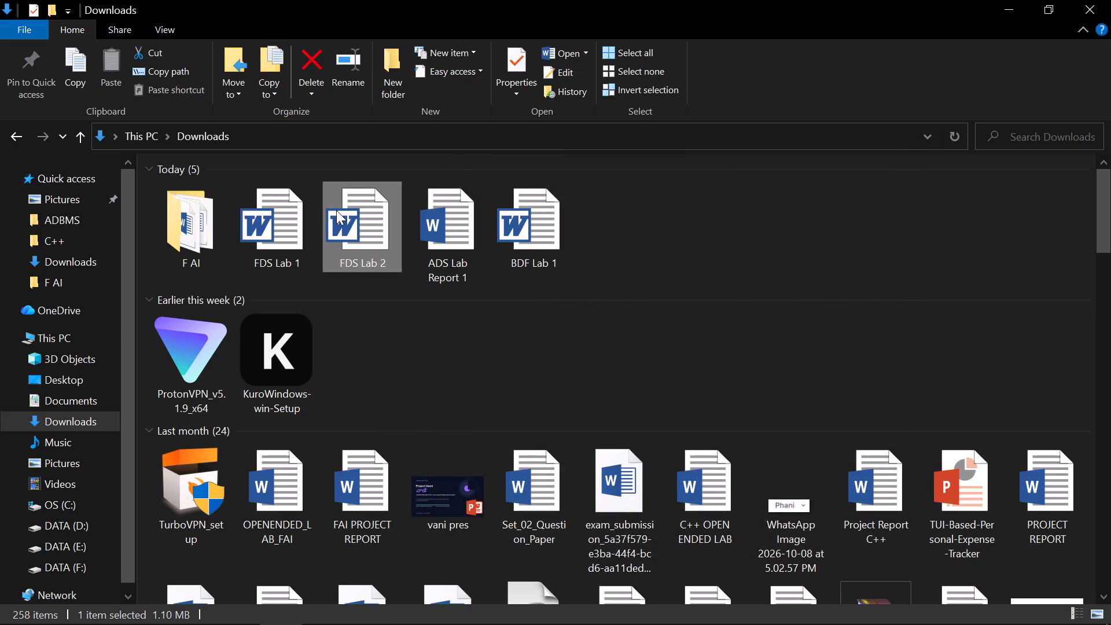
# Open the FDS Lab 2 document, check its student details table and the Reading Data code and output screenshots, and close it.
pyautogui.doubleClick(336, 210)
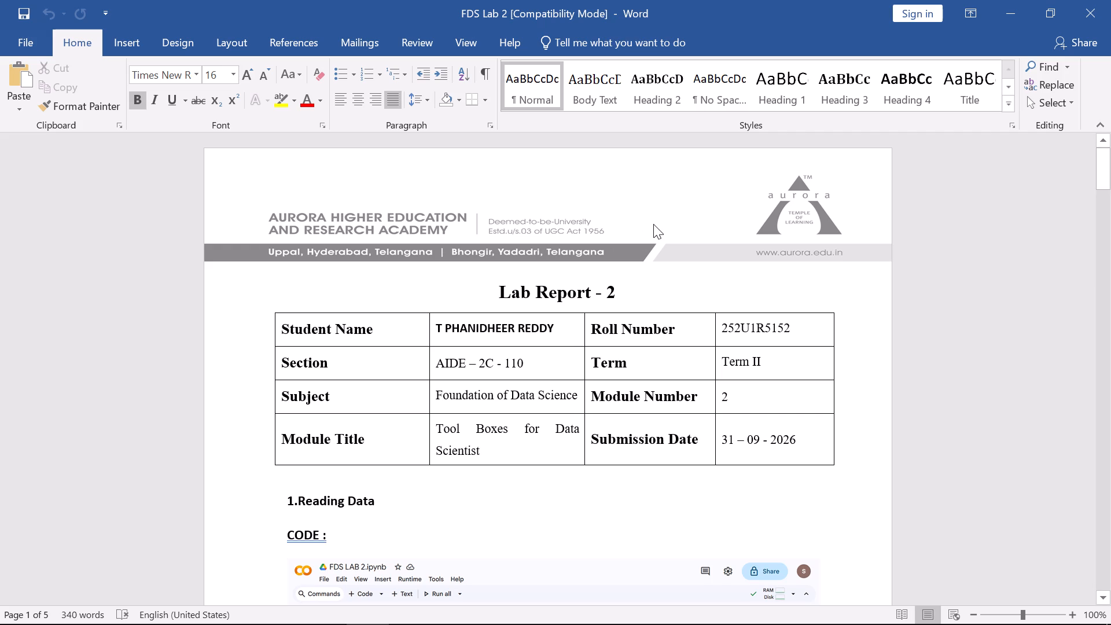
pyautogui.scroll(-7, 653, 224)
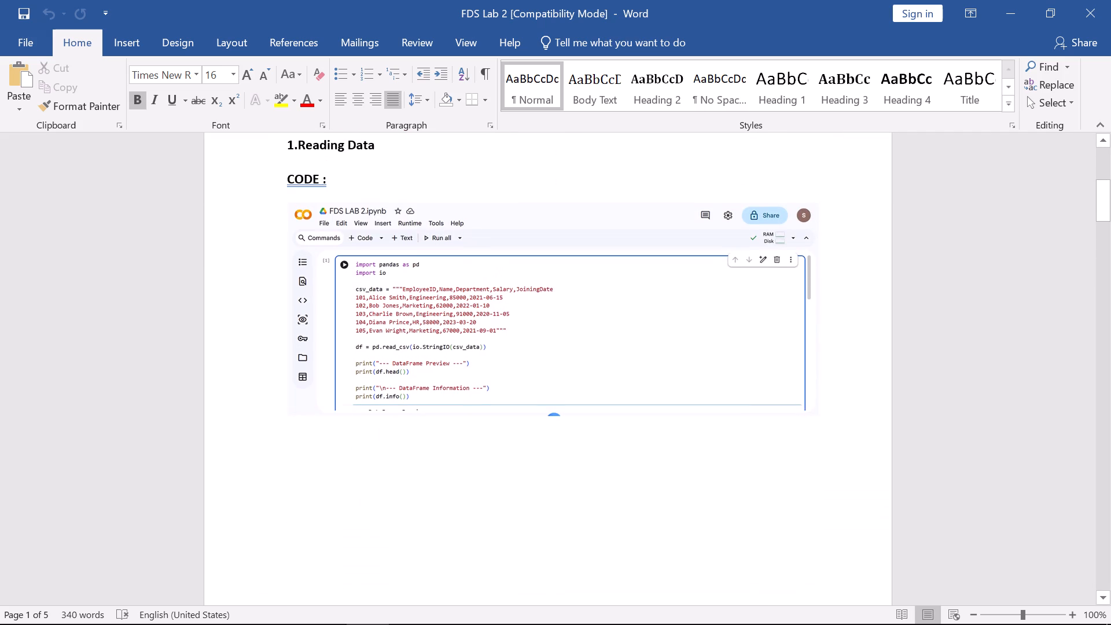
pyautogui.scroll(-7, 653, 224)
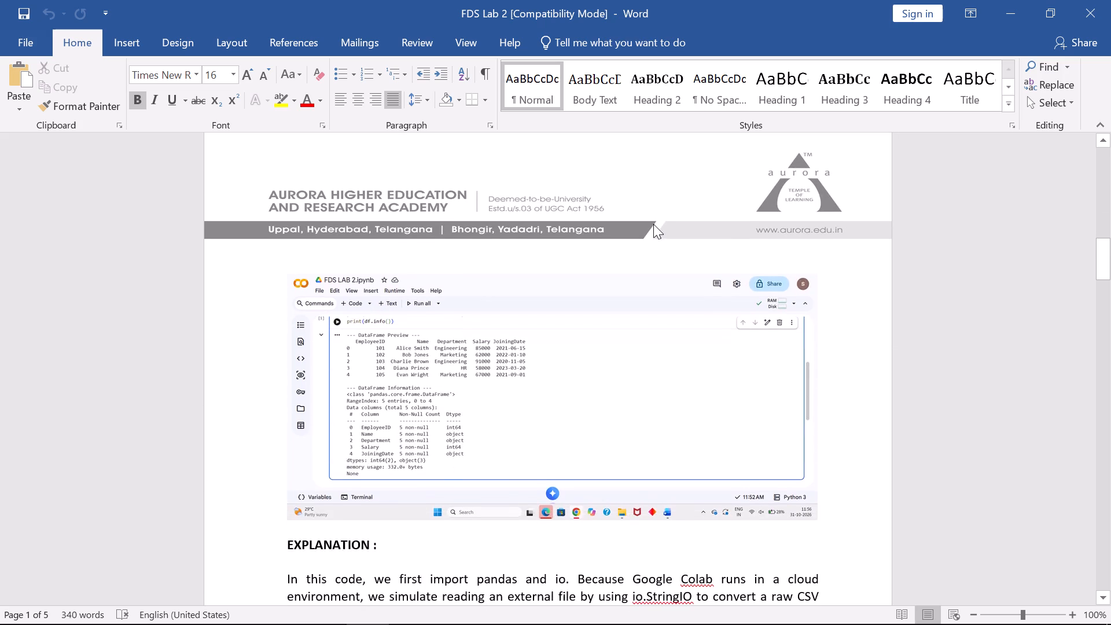
pyautogui.scroll(10, 653, 224)
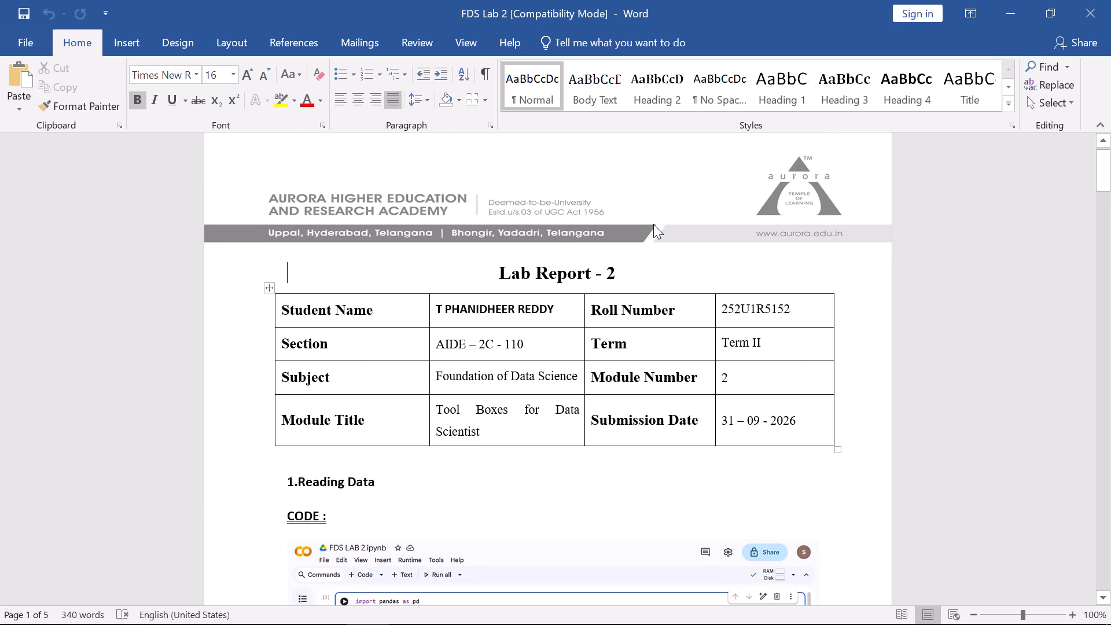
pyautogui.click(1110, 0)
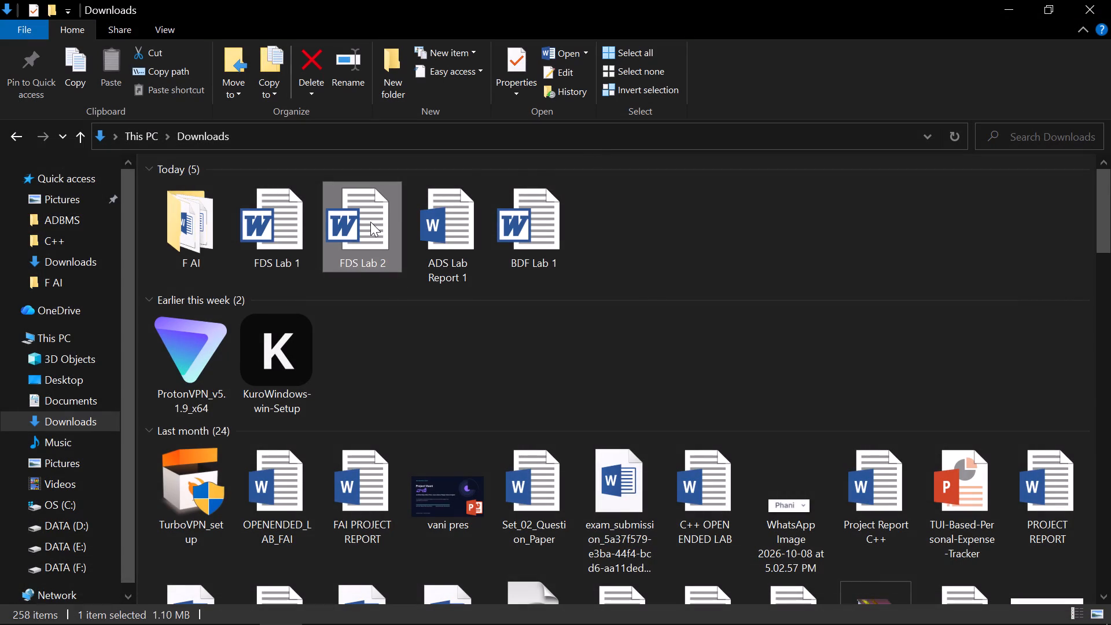
# Print the FDS Lab 2 document from the Downloads folder to a PDF named FDS LAB 2 in the F AI folder.
pyautogui.rightClick(370, 222)
pyautogui.click(423, 281)
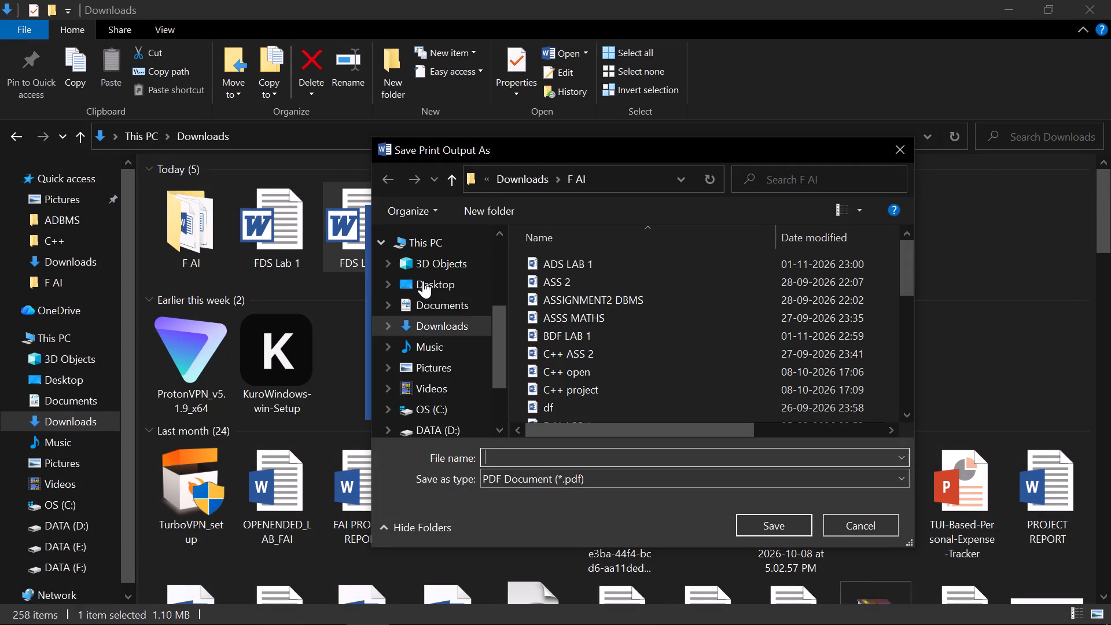
pyautogui.press('f')
pyautogui.write('DS')
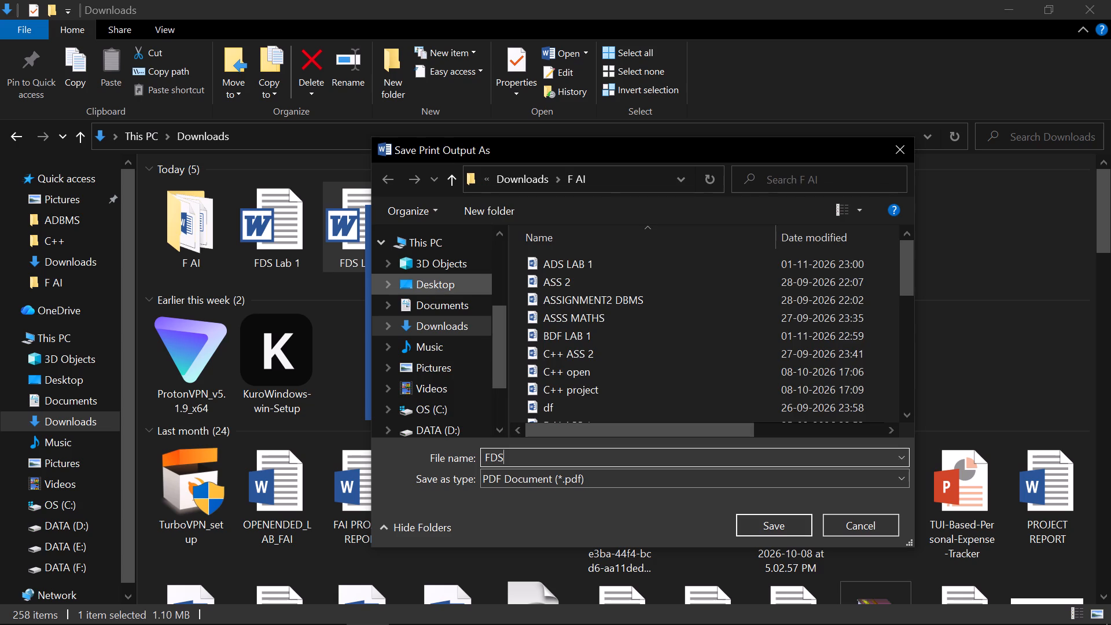
pyautogui.press('space')
pyautogui.write('LA')
pyautogui.write('B')
pyautogui.press('space')
pyautogui.press('2')
pyautogui.press('Return')
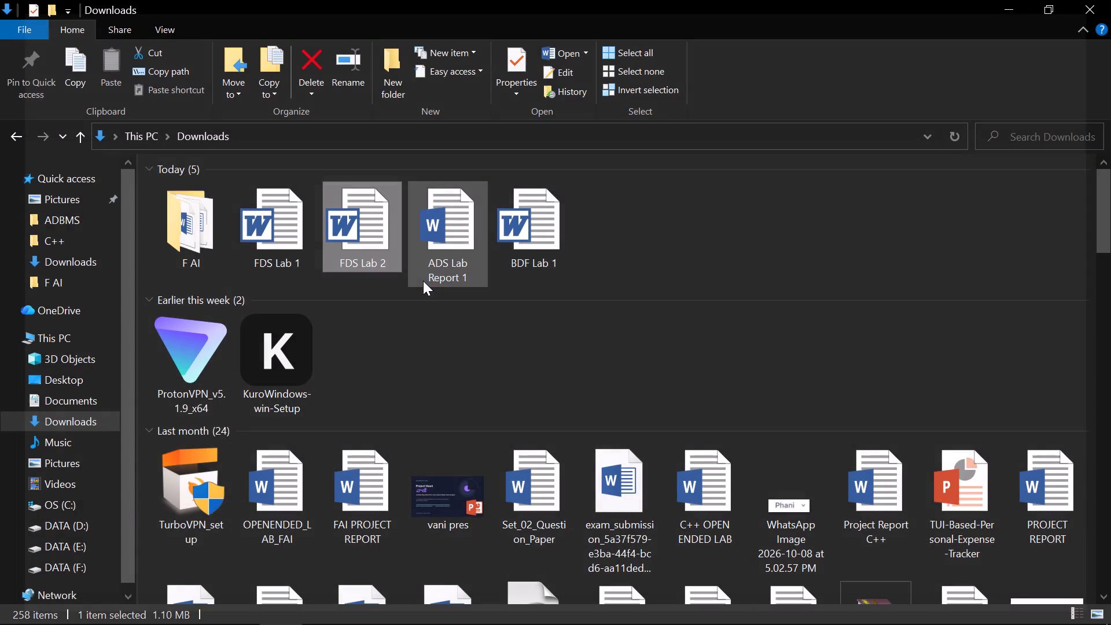
# Print the FDS Lab 1 document from the Downloads folder to a PDF named FDS LAB 1 in the F AI folder.
pyautogui.rightClick(266, 203)
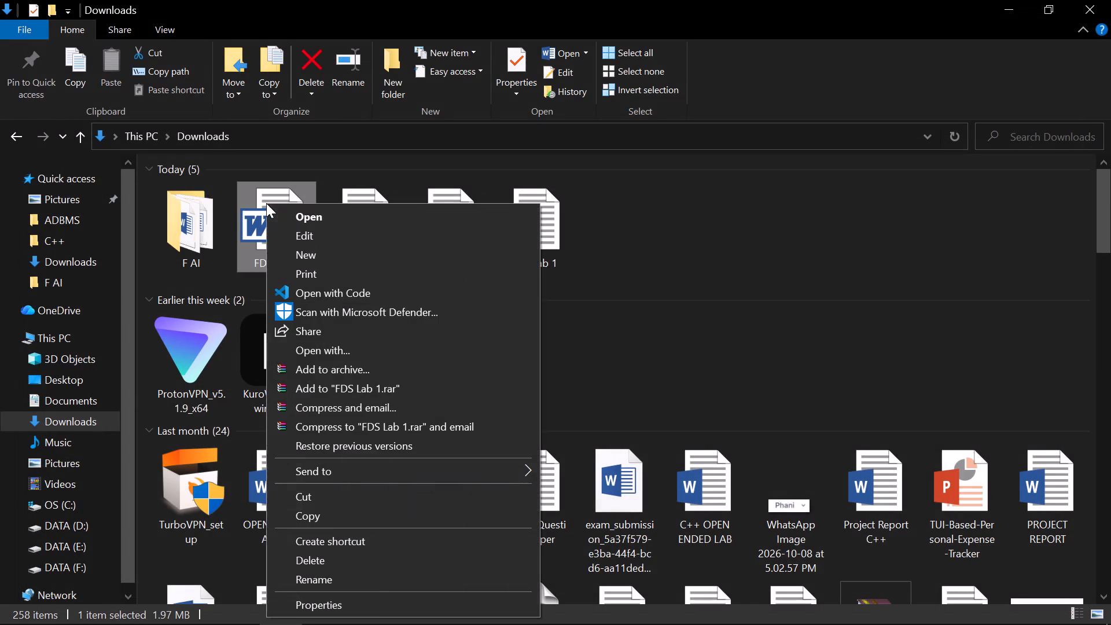
pyautogui.click(320, 272)
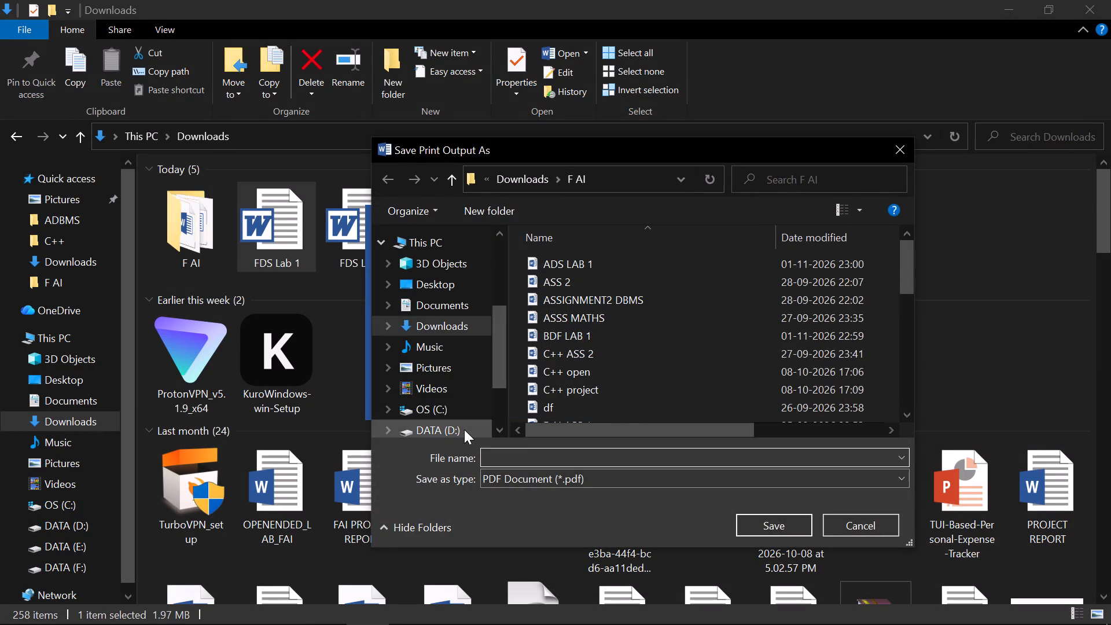
pyautogui.write('FDS')
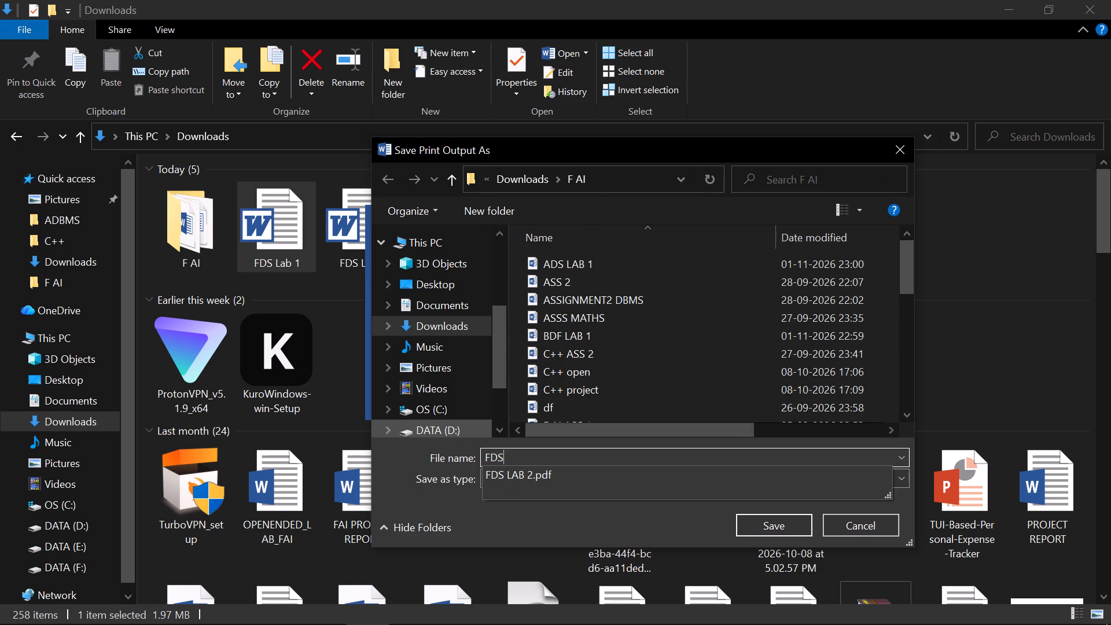
pyautogui.press('space')
pyautogui.write('LA')
pyautogui.write('B 1')
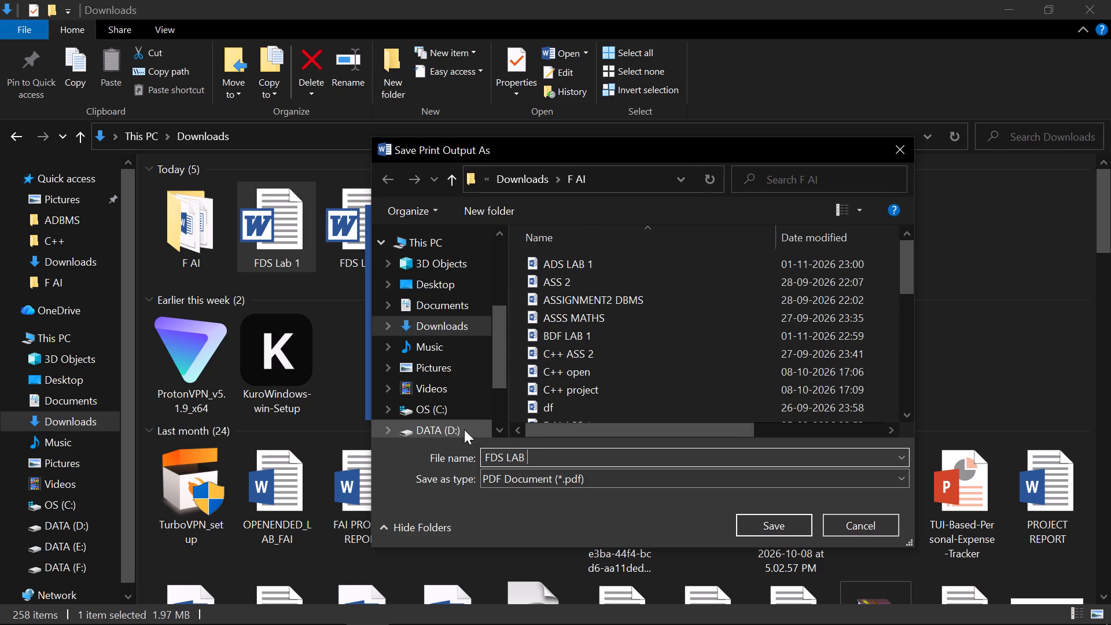
pyautogui.press('Return')
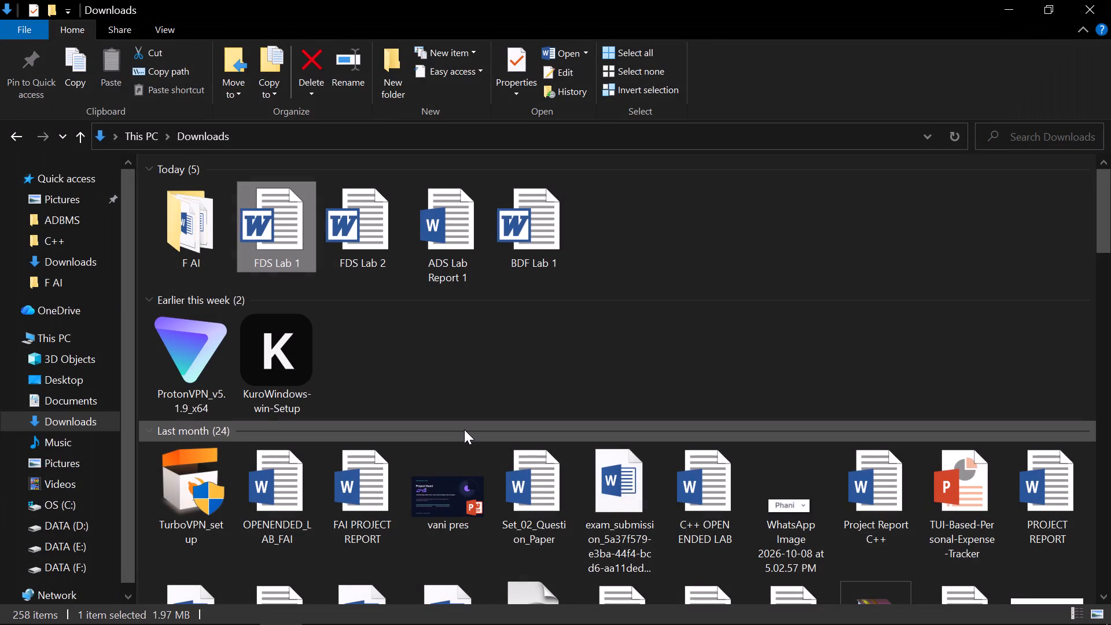
# Open the F AI folder and look through its files for the exported lab report PDFs.
pyautogui.doubleClick(208, 233)
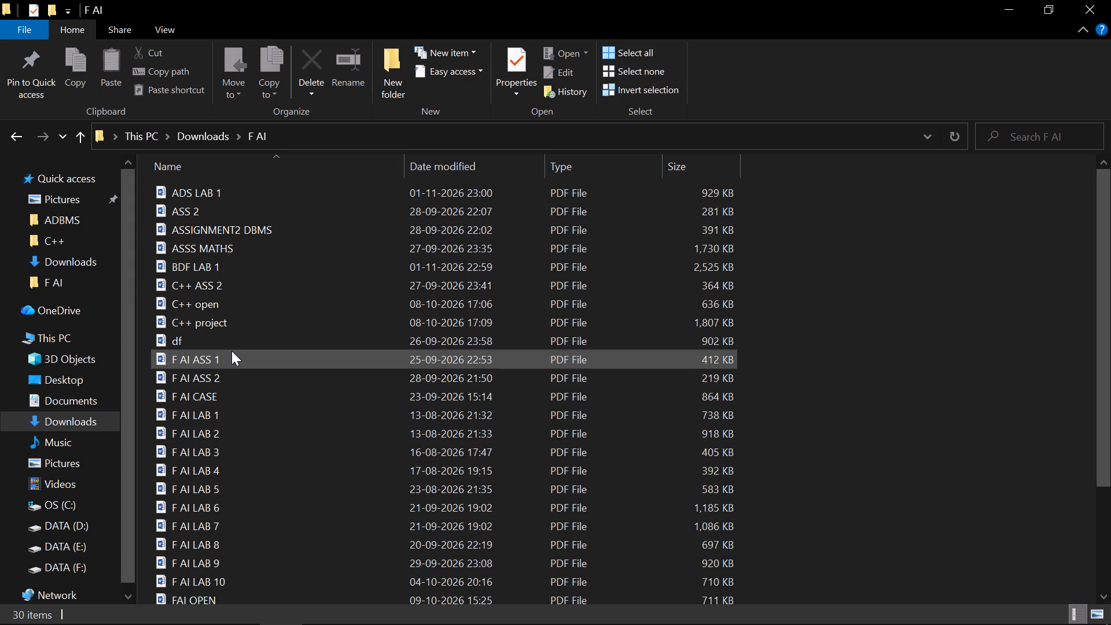
pyautogui.scroll(-1, 231, 351)
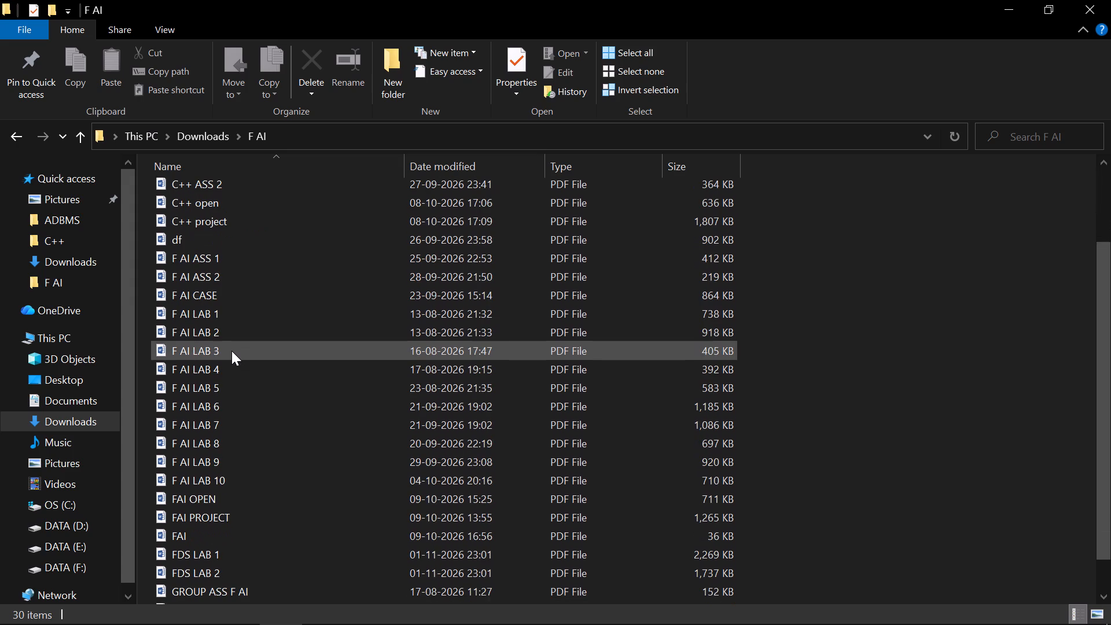
pyautogui.scroll(-5, 231, 351)
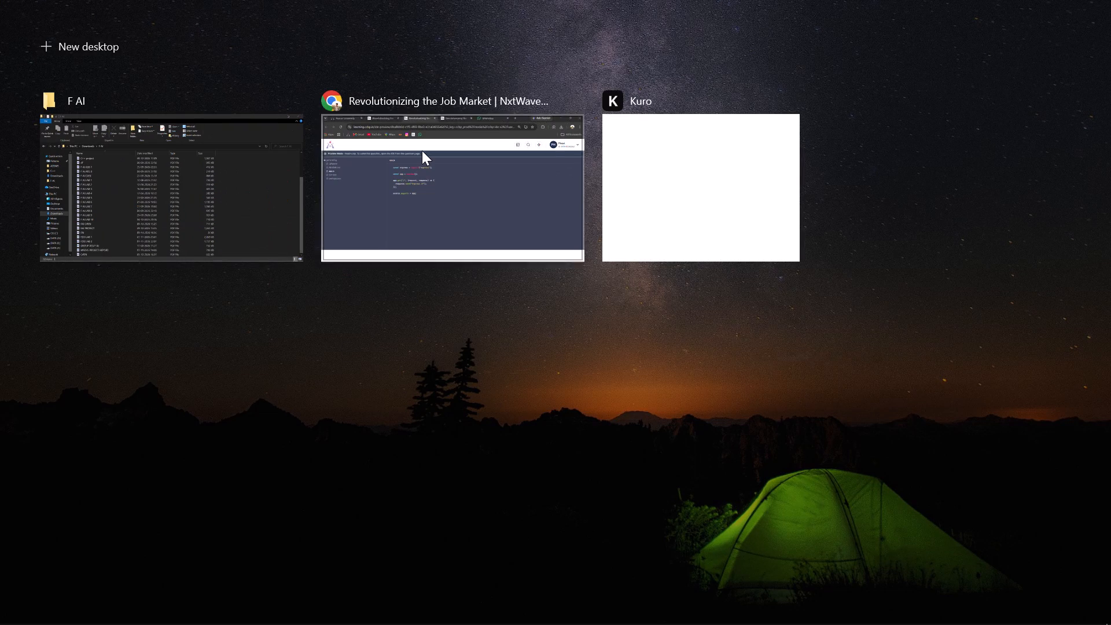
# Switch to the Aurora University portal in Chrome and upload ADS LAB 1 from the F AI folder for Advanced Data Structures Lab Report 1.
pyautogui.click(422, 150)
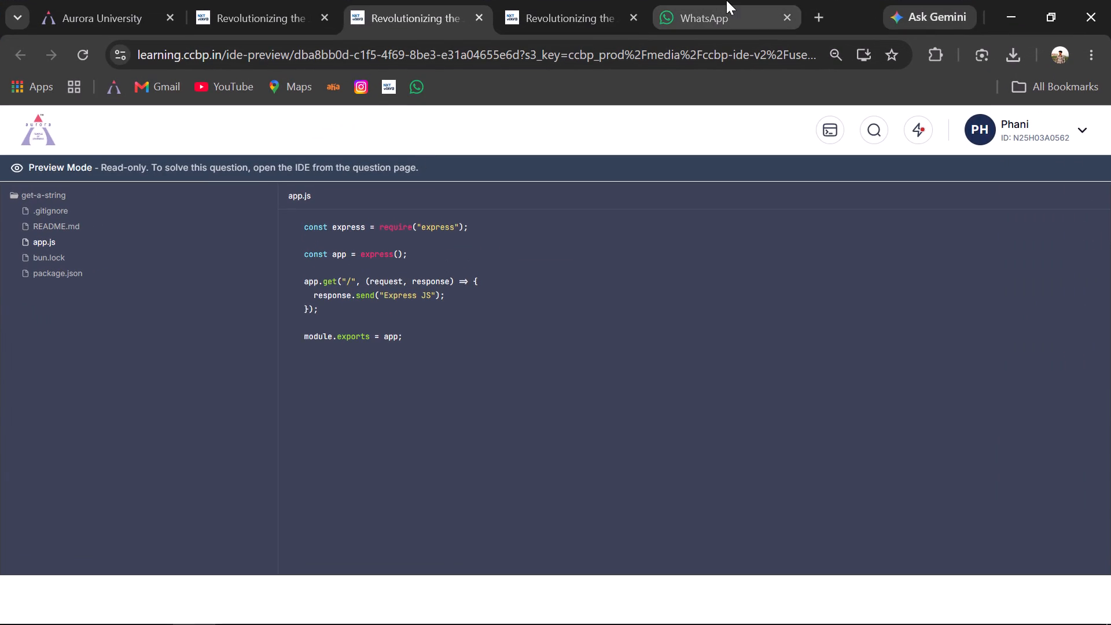
pyautogui.click(137, 0)
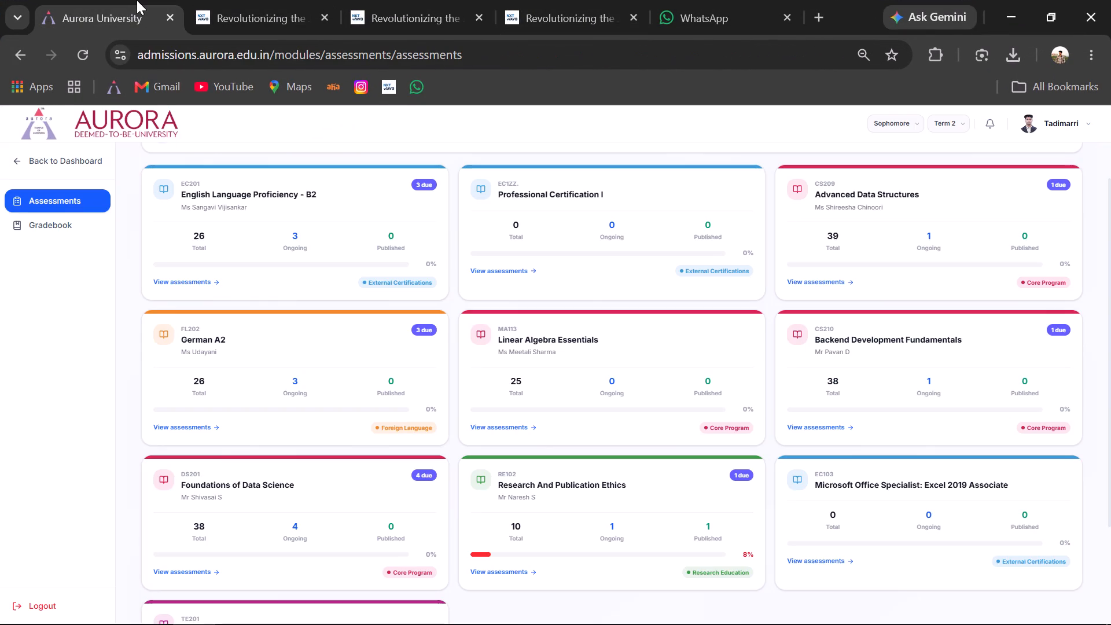
pyautogui.click(895, 187)
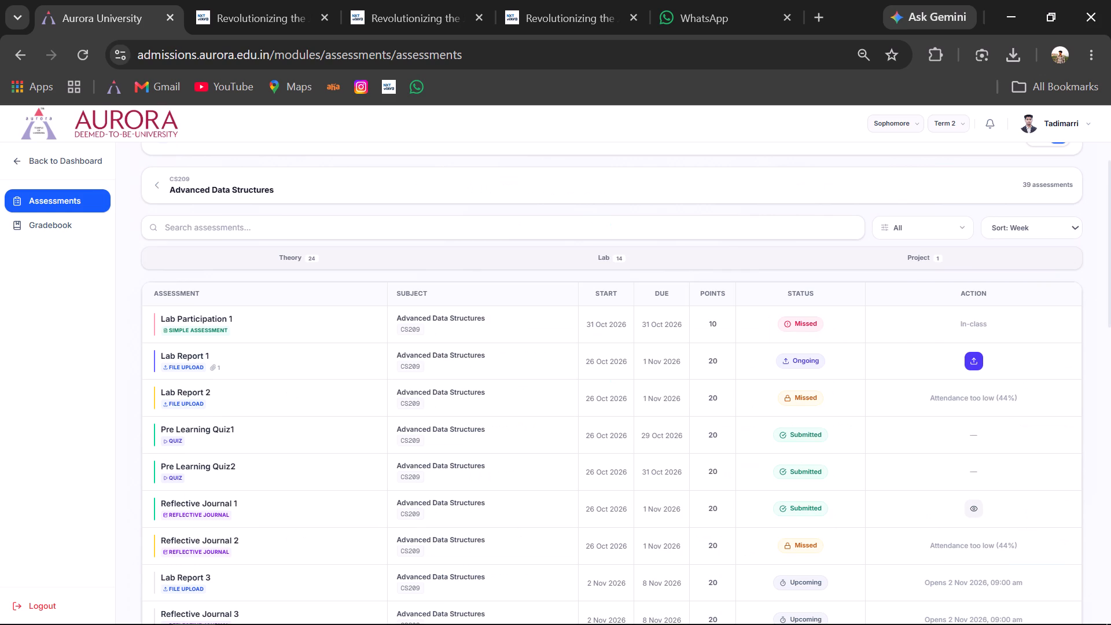
pyautogui.click(970, 370)
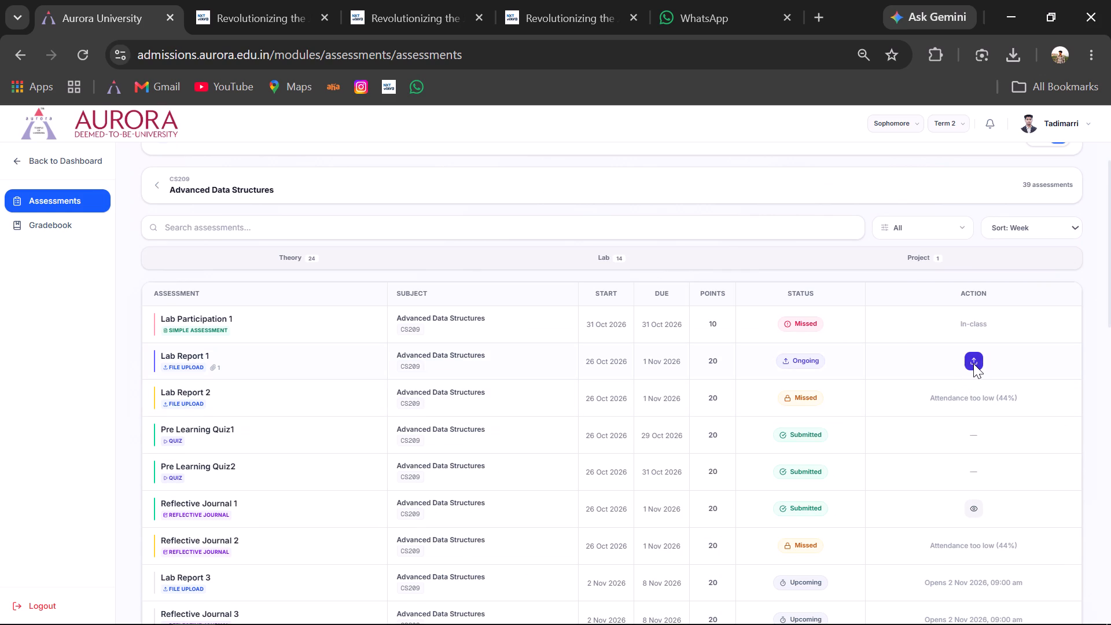
pyautogui.click(973, 363)
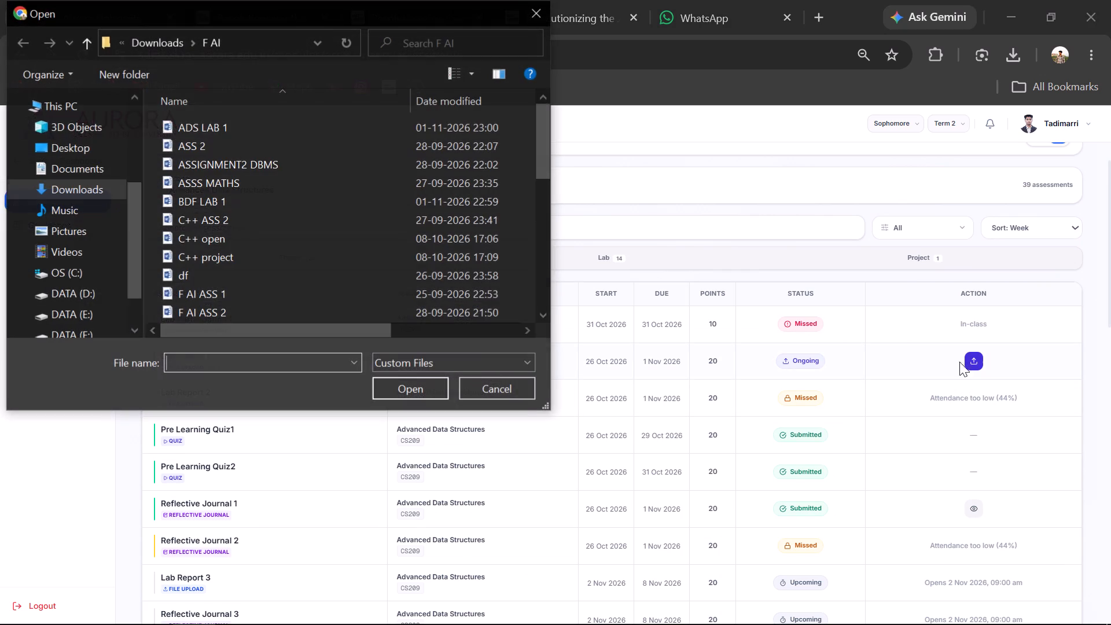
pyautogui.doubleClick(242, 123)
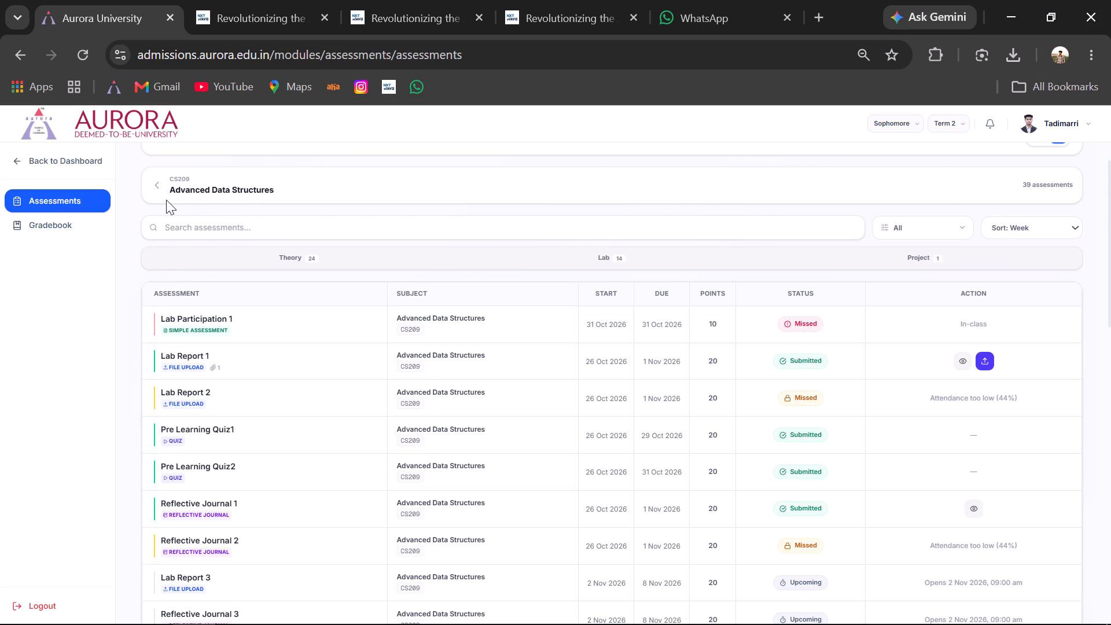
# Upload the BDF LAB 1 PDF from the F AI folder for Lab Report 1 of Backend Development Fundamentals.
pyautogui.click(156, 183)
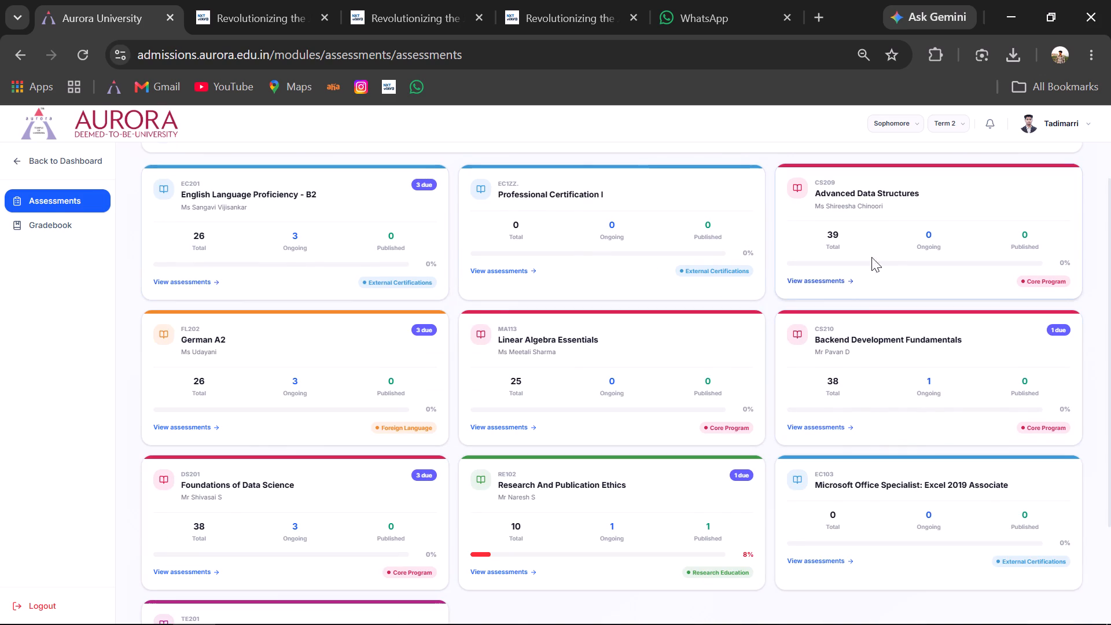
pyautogui.click(914, 344)
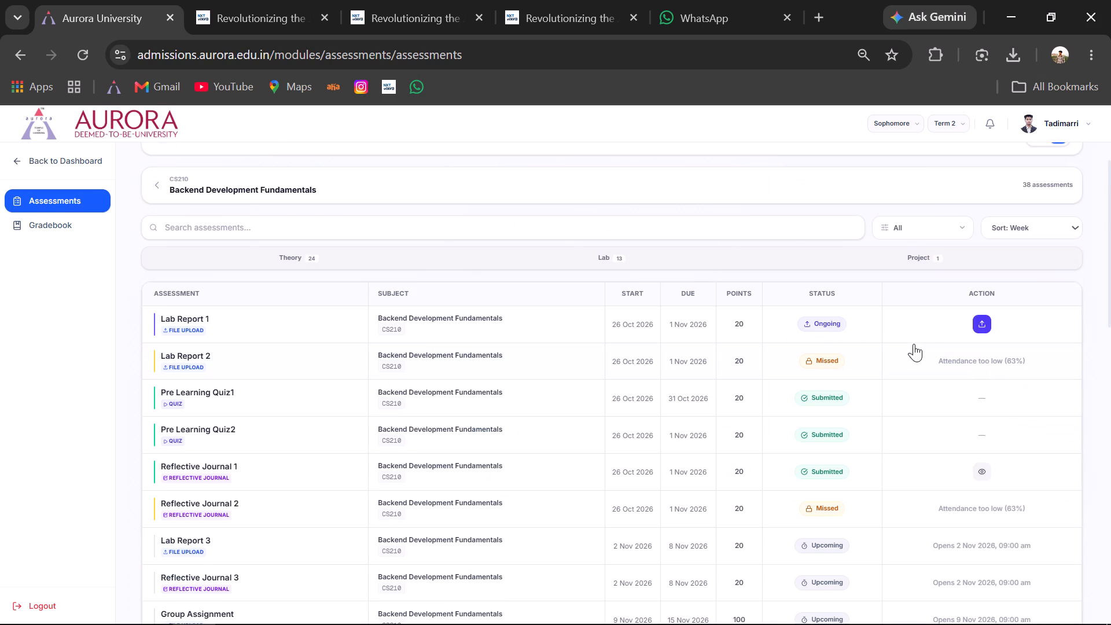
pyautogui.click(982, 325)
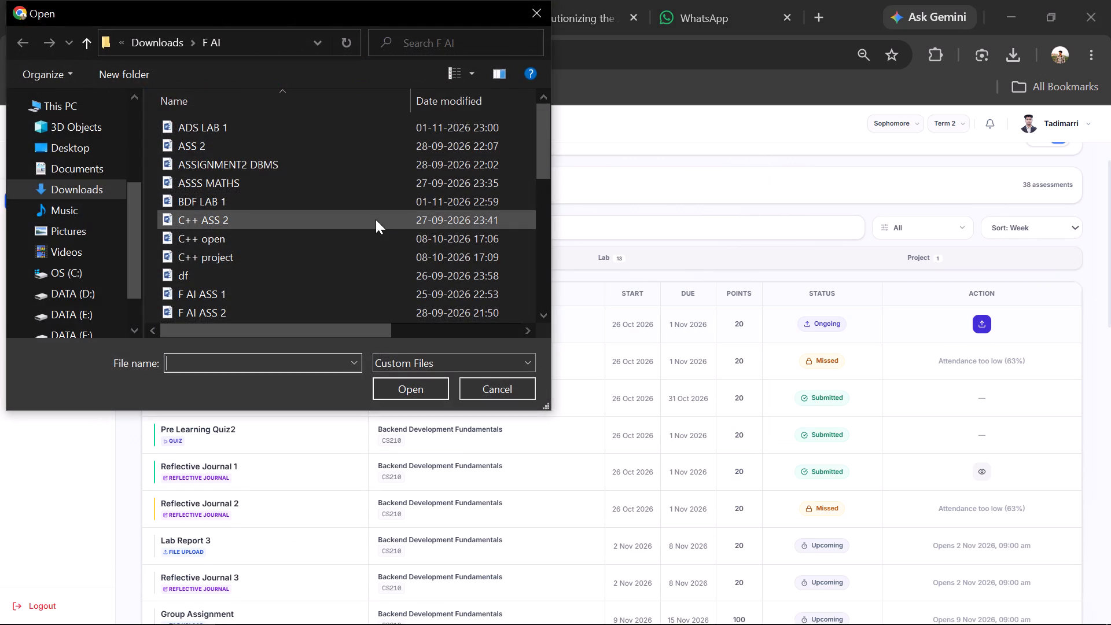
pyautogui.scroll(1, 285, 266)
pyautogui.scroll(-1, 285, 266)
pyautogui.scroll(1, 285, 266)
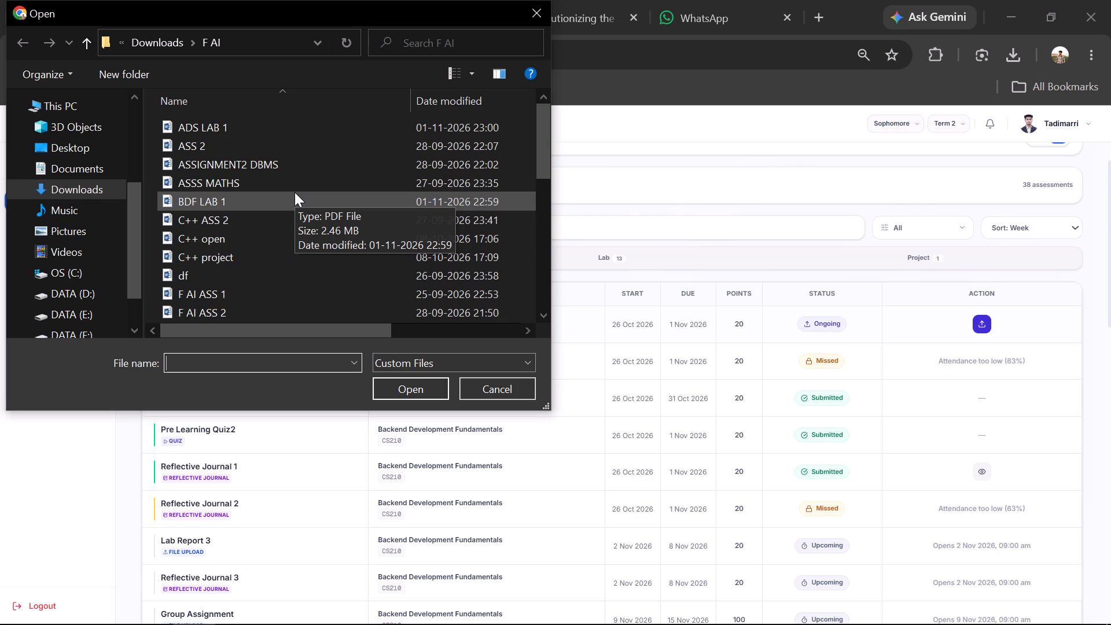
pyautogui.doubleClick(295, 192)
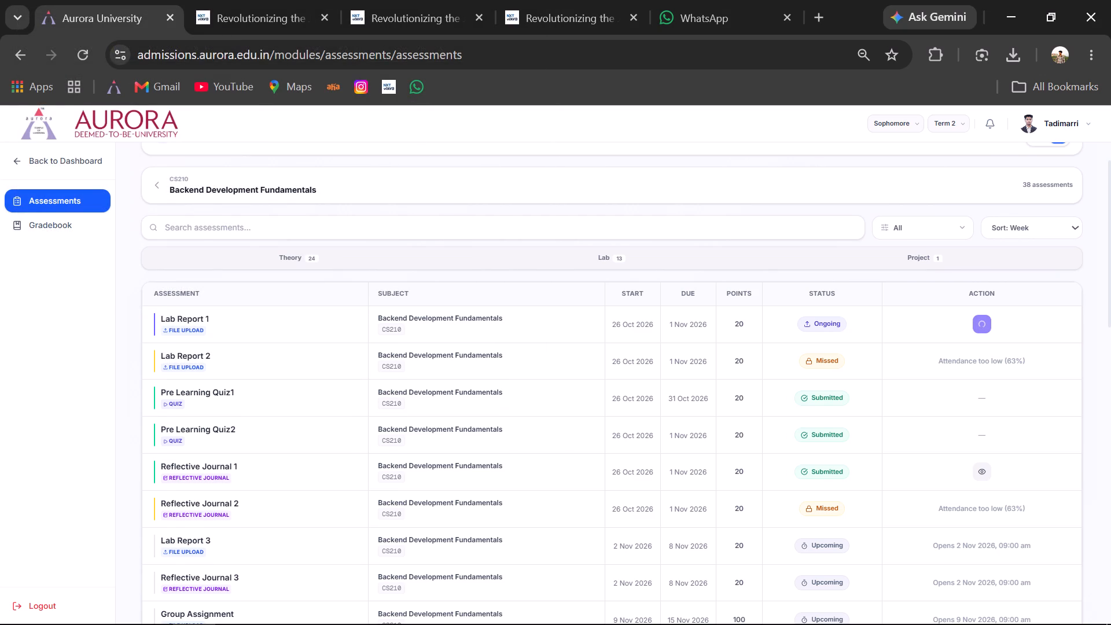
# Upload the FDS LAB 1 PDF from the F AI folder for Lab Report 1 of Foundations of Data Science.
pyautogui.click(157, 183)
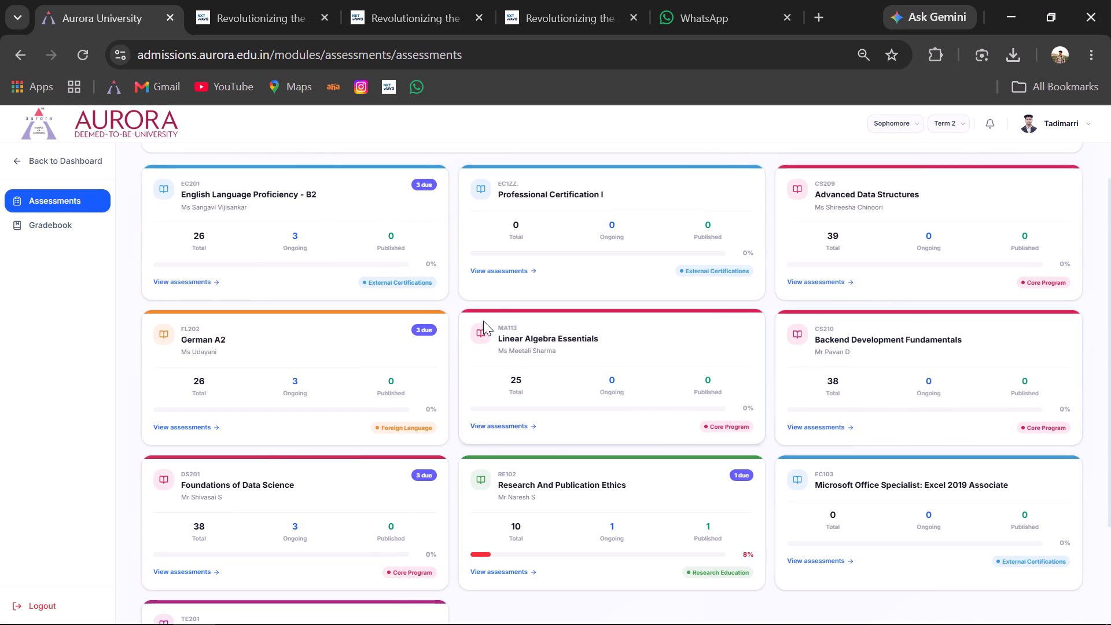
pyautogui.doubleClick(356, 483)
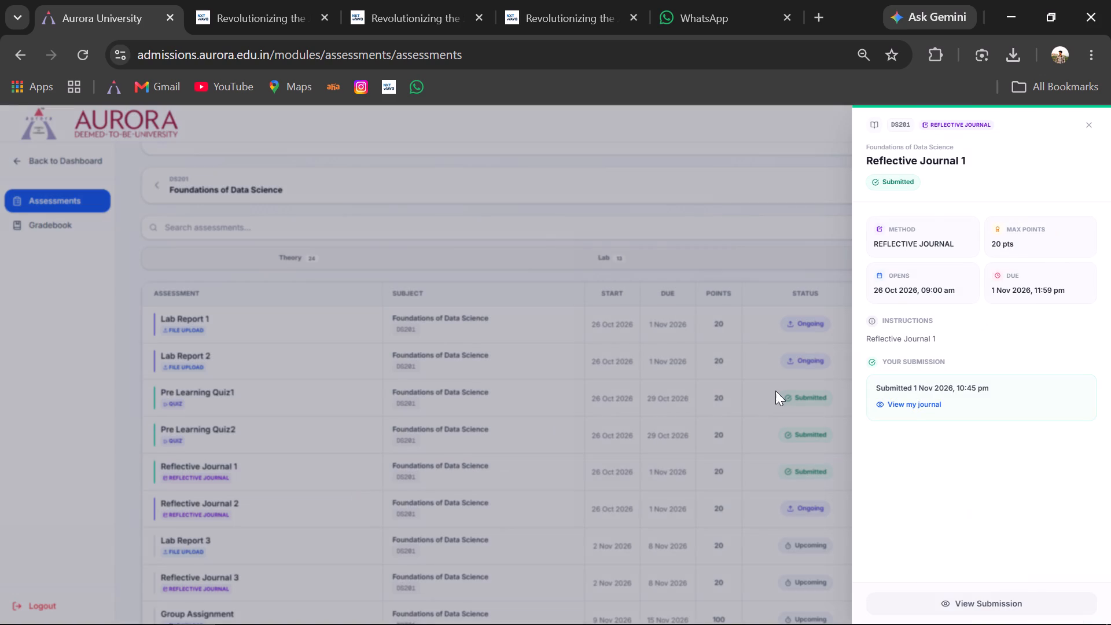
pyautogui.click(775, 391)
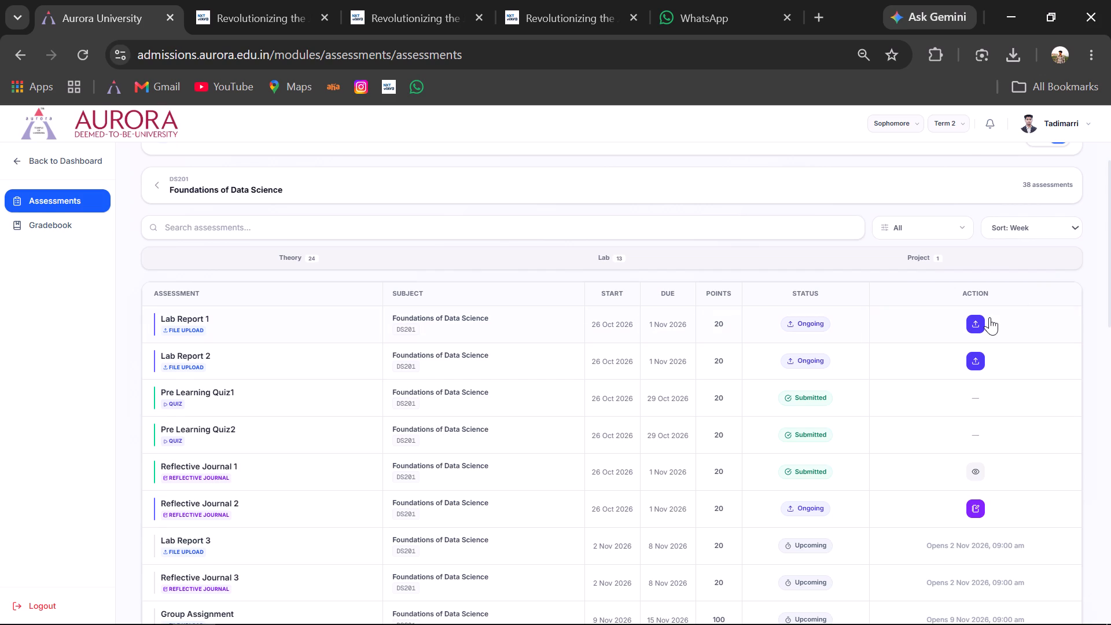
pyautogui.click(979, 323)
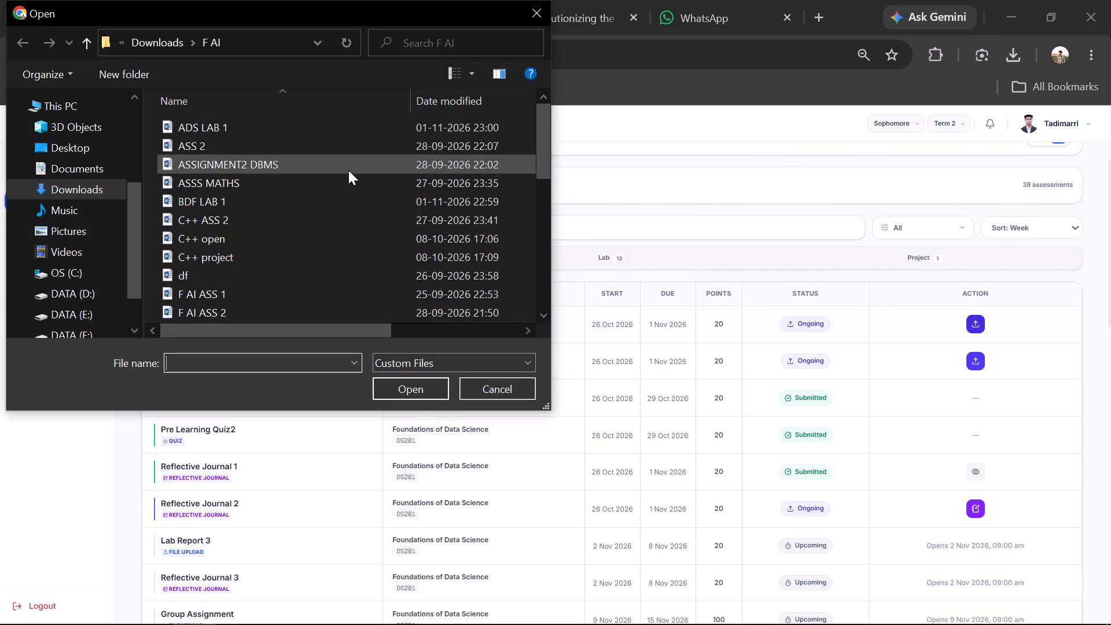
pyautogui.scroll(-7, 276, 295)
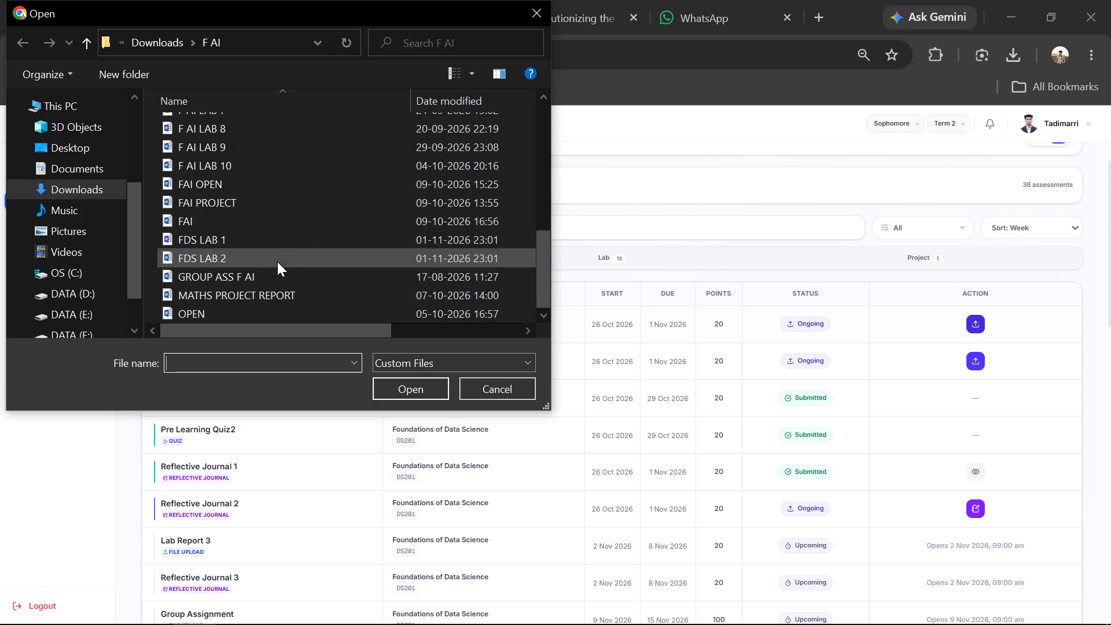
pyautogui.doubleClick(282, 244)
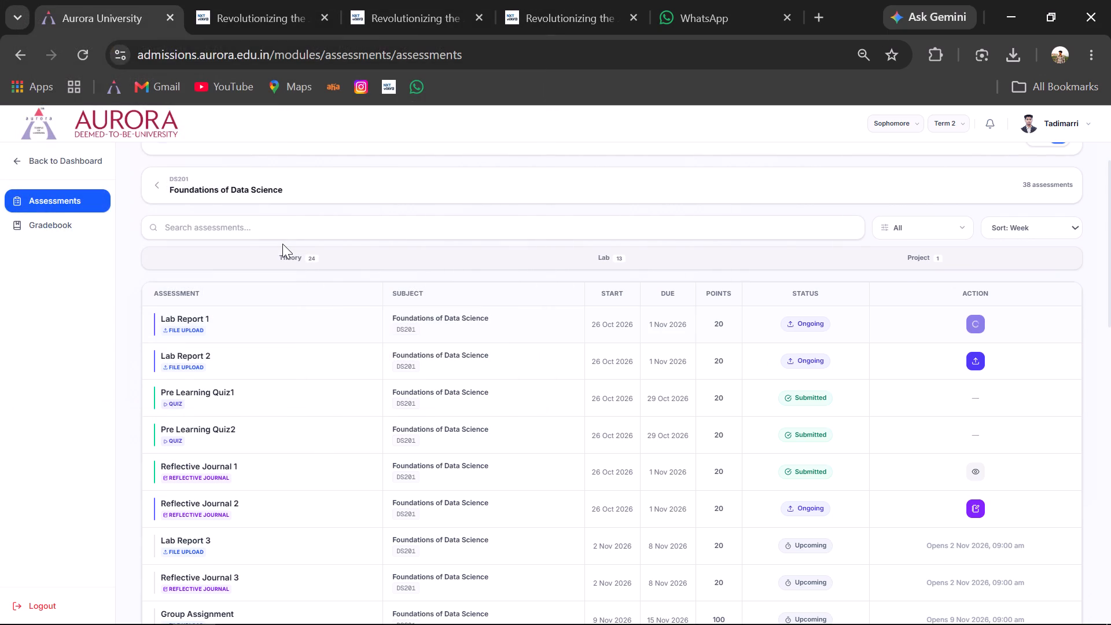
# Upload the FDS LAB 2 PDF from the F AI folder for Lab Report 2 of Foundations of Data Science.
pyautogui.click(972, 361)
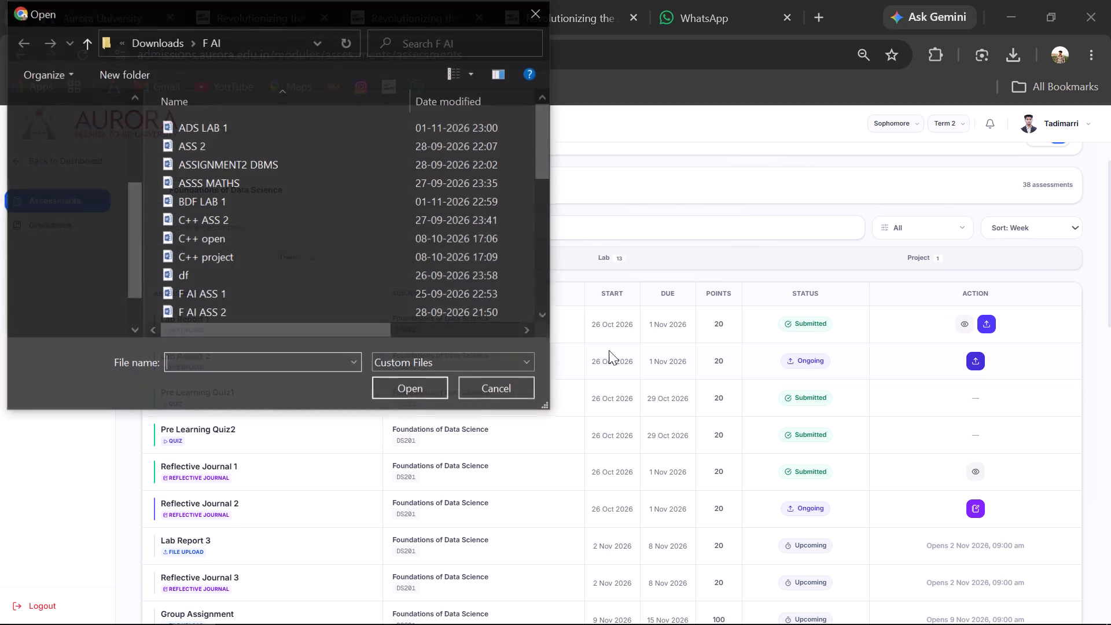
pyautogui.scroll(-7, 372, 282)
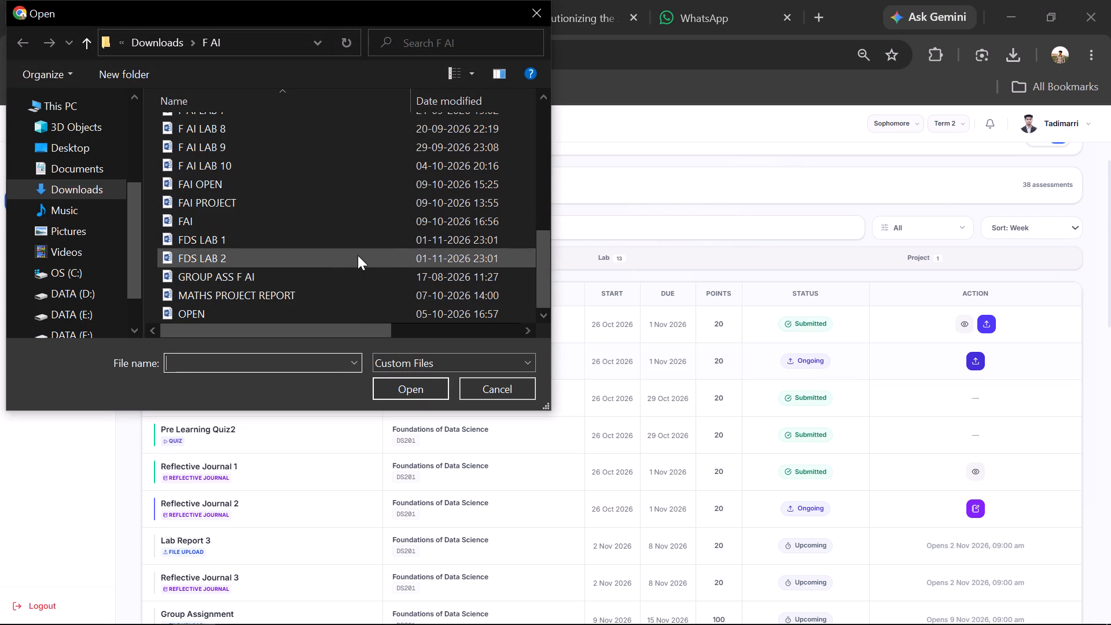
pyautogui.click(358, 255)
pyautogui.doubleClick(358, 255)
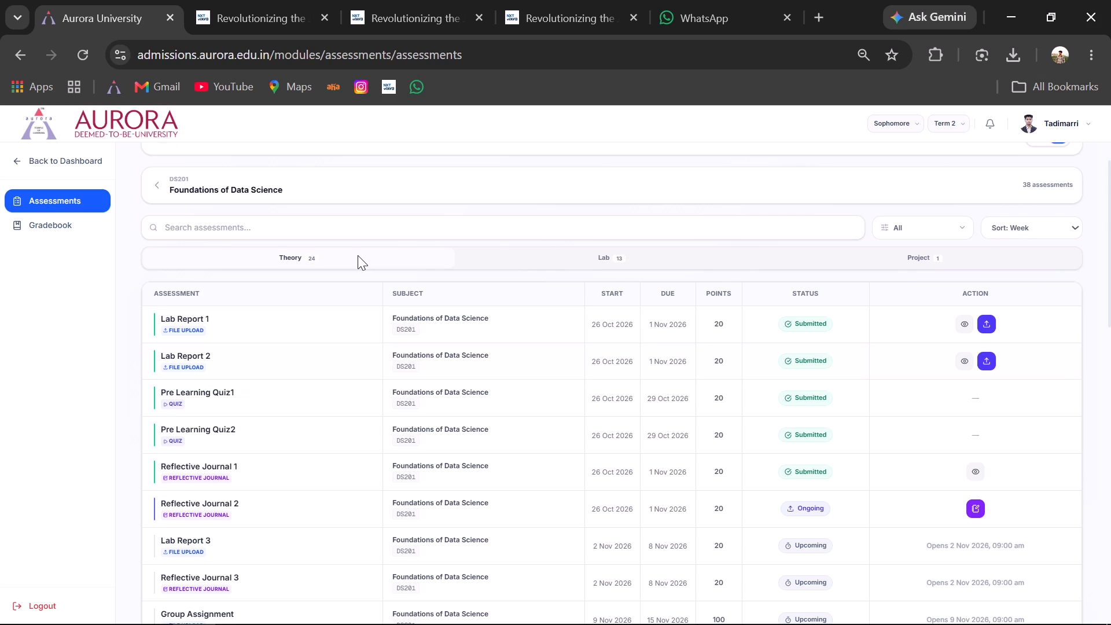
# Reopen Assessments from the dashboard, check the course overview and the Research And Publication Ethics assessments, and return to the course overview.
pyautogui.click(88, 167)
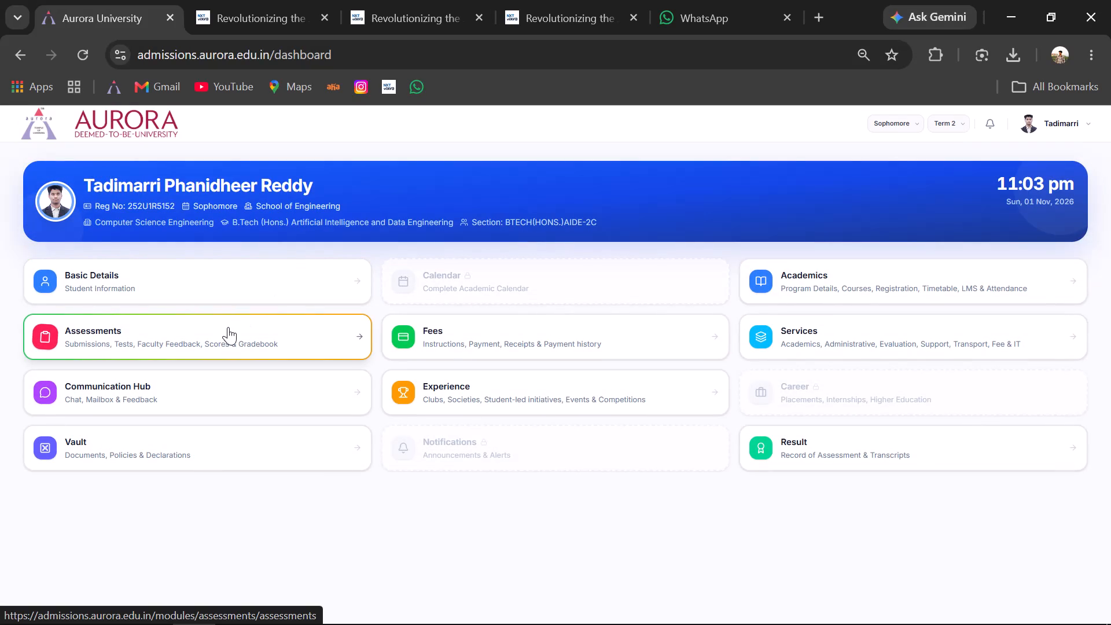
pyautogui.click(228, 327)
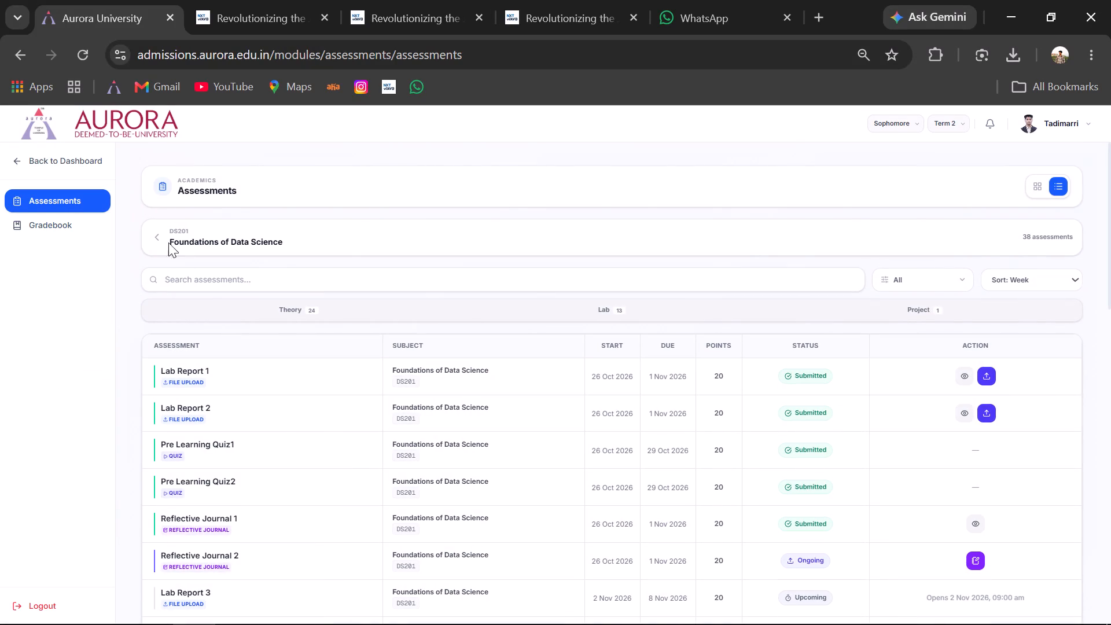
pyautogui.click(156, 238)
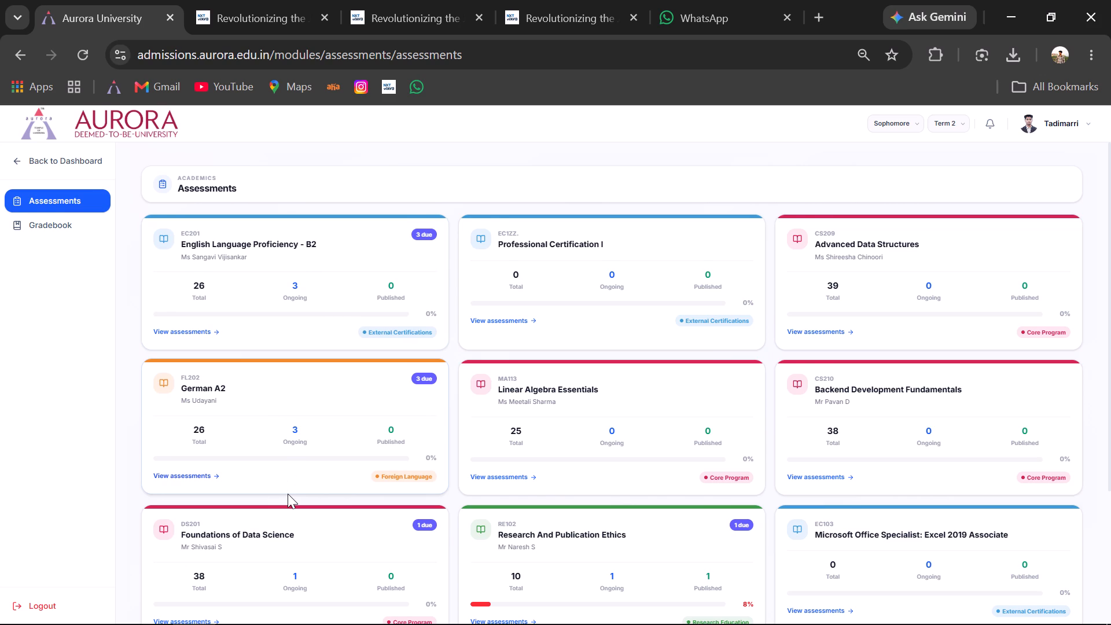
pyautogui.scroll(-1, 288, 494)
pyautogui.click(540, 524)
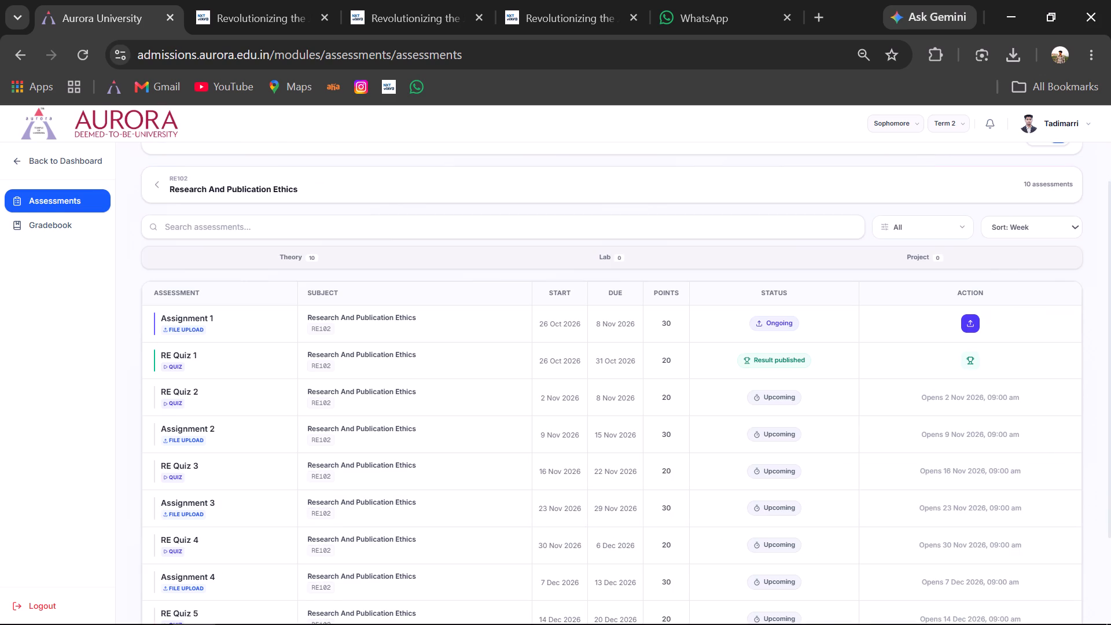
pyautogui.click(157, 183)
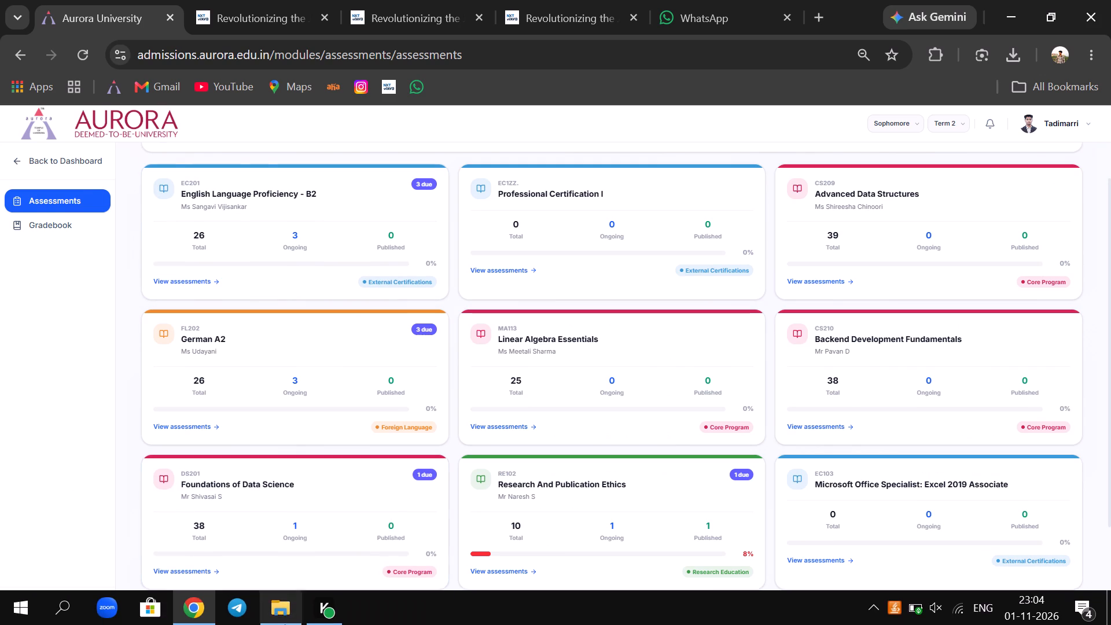
# Switch to the F AI folder window in File Explorer.
pyautogui.click(285, 624)
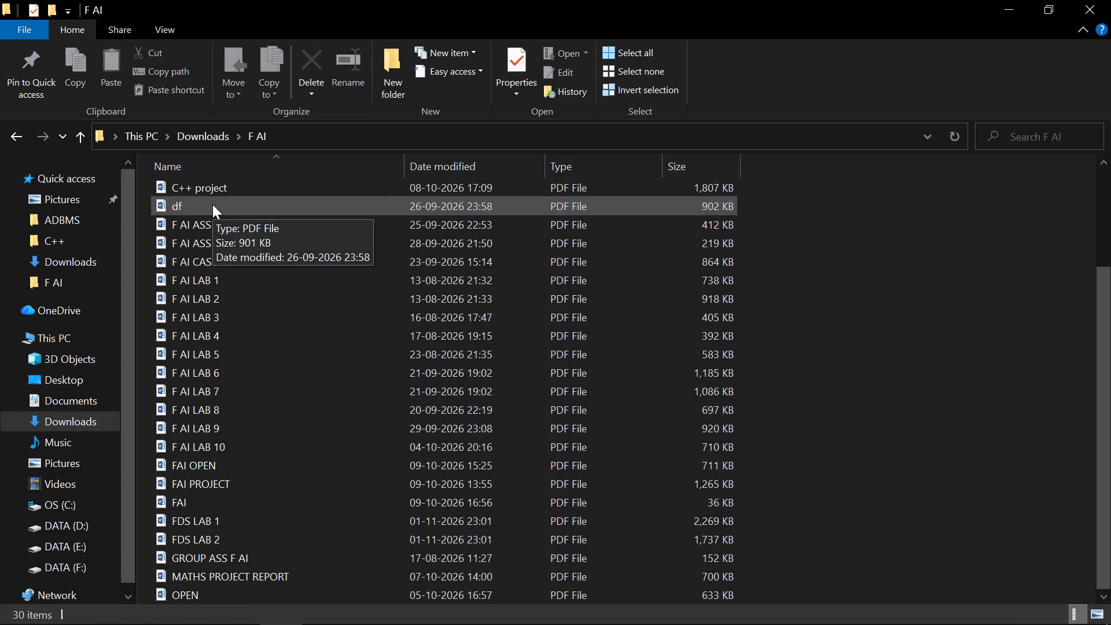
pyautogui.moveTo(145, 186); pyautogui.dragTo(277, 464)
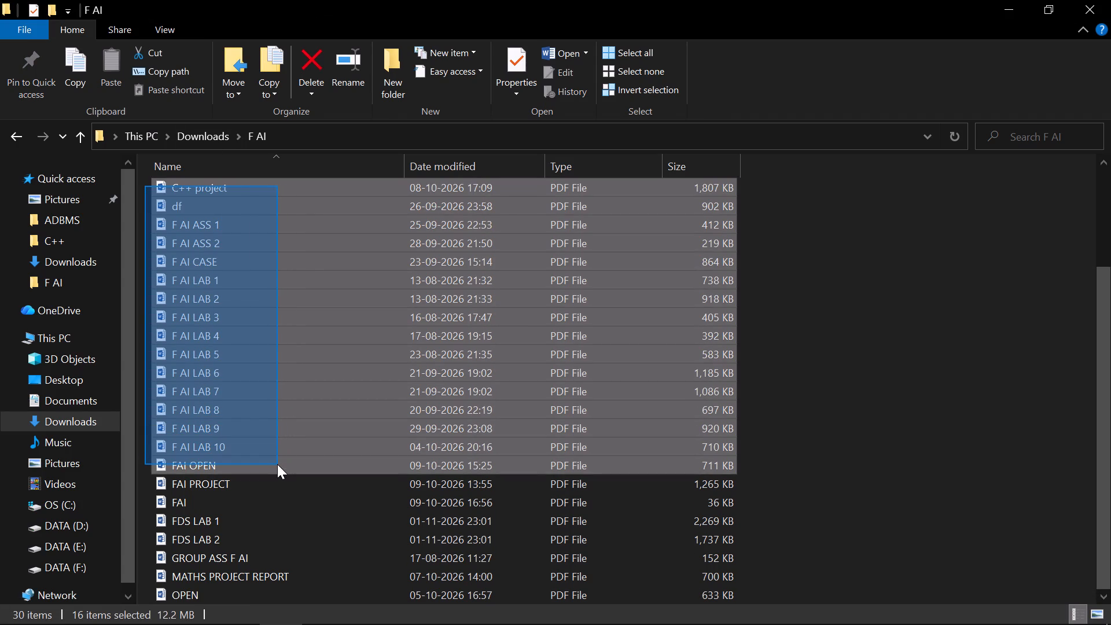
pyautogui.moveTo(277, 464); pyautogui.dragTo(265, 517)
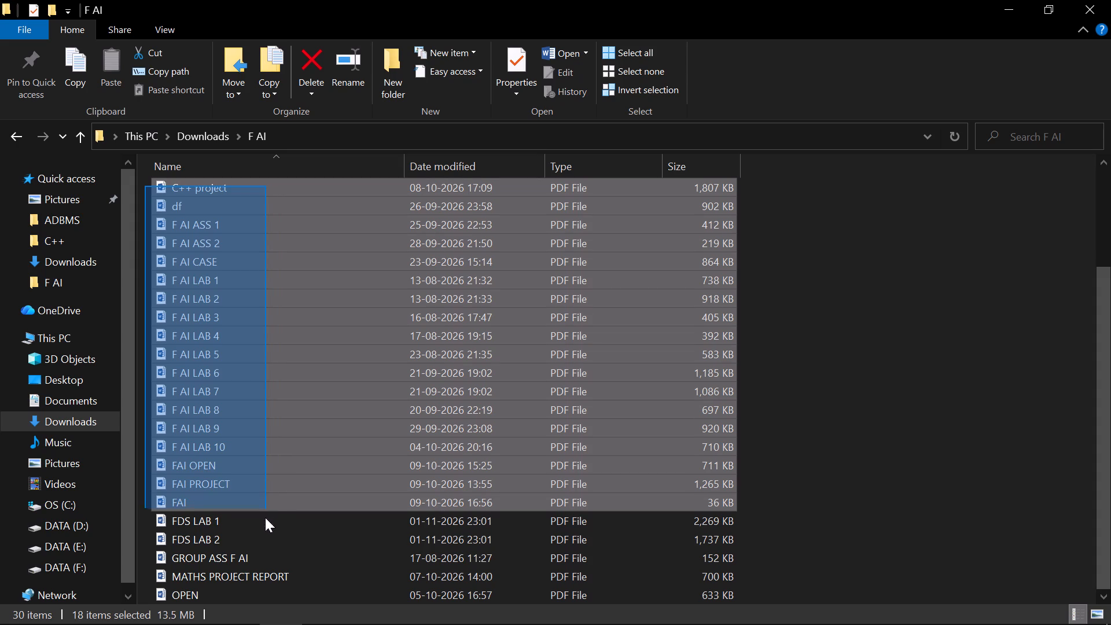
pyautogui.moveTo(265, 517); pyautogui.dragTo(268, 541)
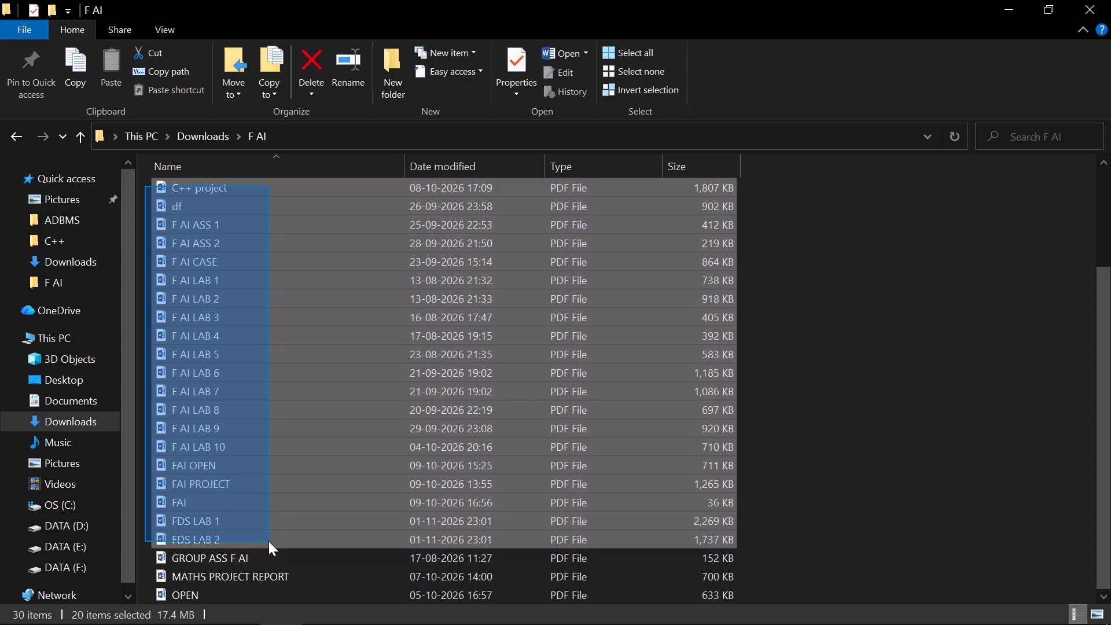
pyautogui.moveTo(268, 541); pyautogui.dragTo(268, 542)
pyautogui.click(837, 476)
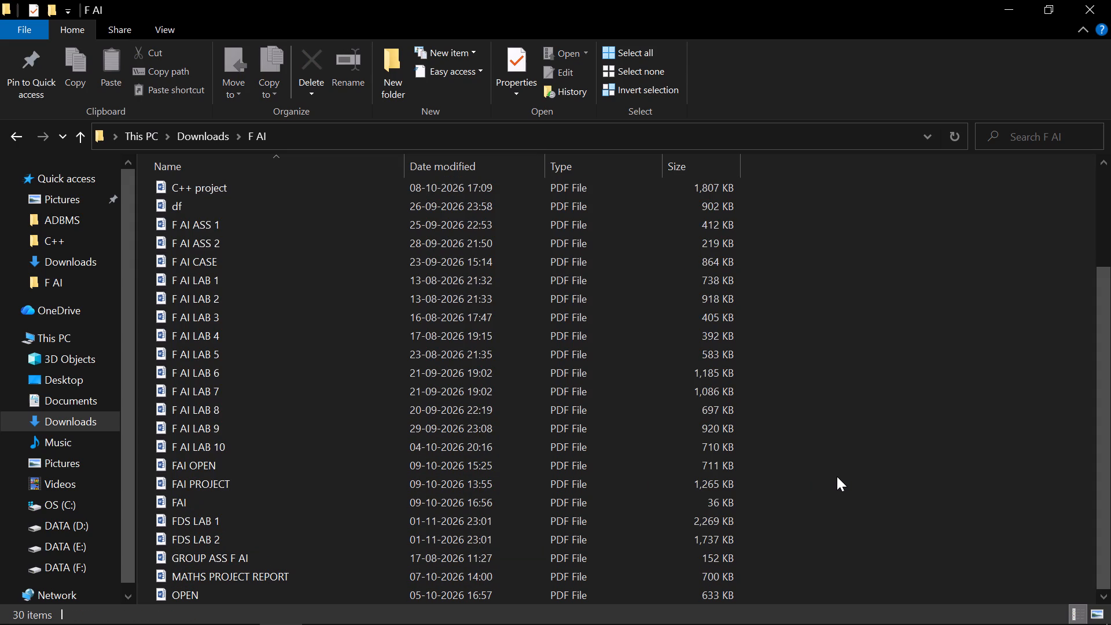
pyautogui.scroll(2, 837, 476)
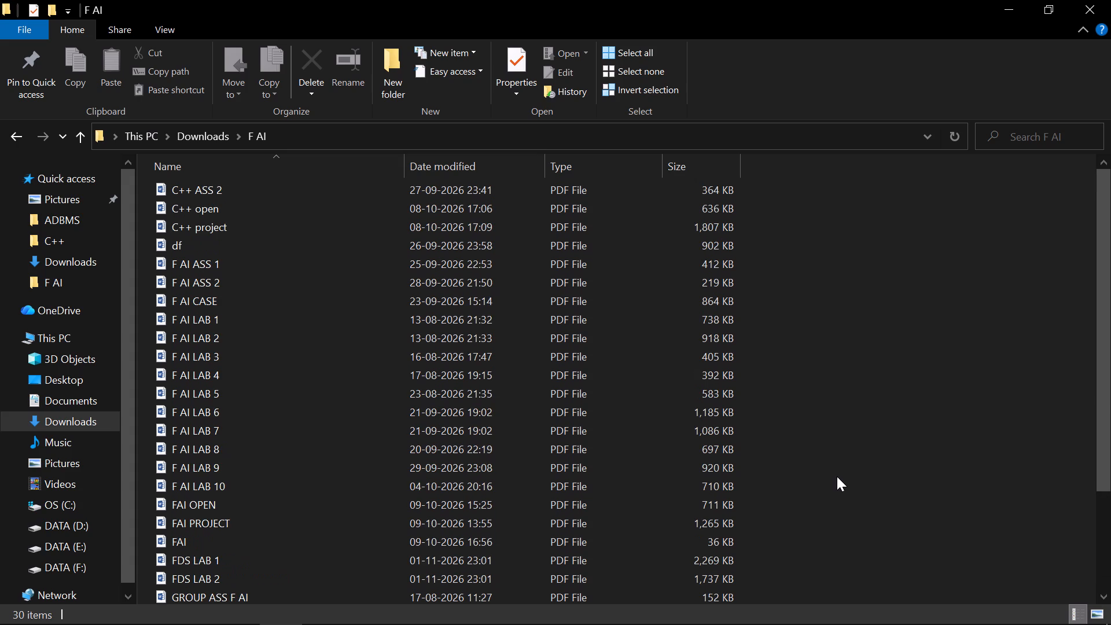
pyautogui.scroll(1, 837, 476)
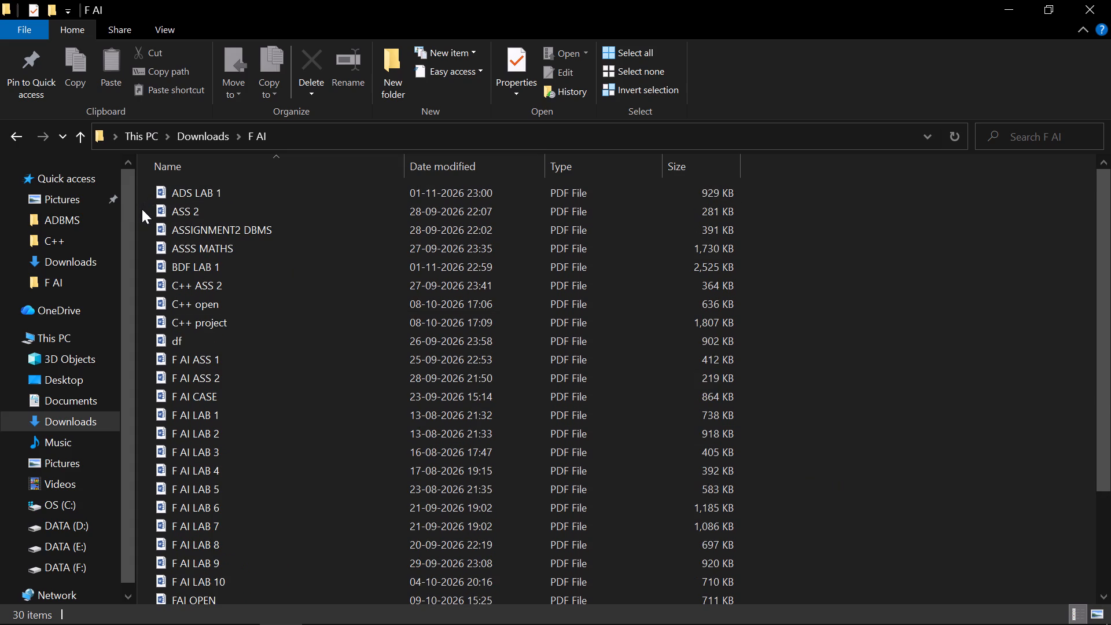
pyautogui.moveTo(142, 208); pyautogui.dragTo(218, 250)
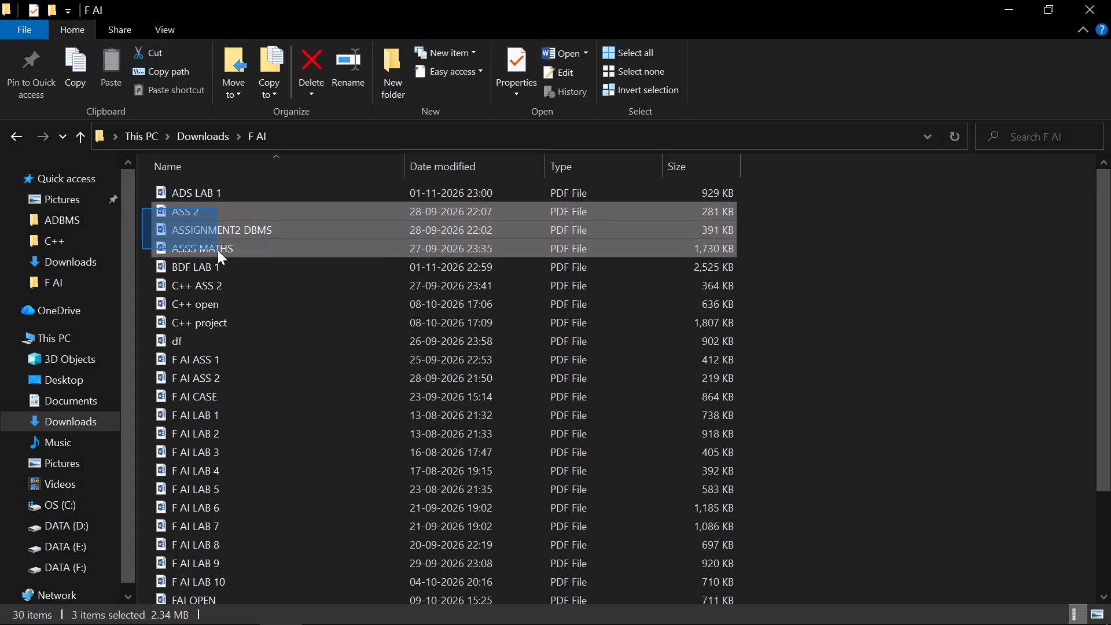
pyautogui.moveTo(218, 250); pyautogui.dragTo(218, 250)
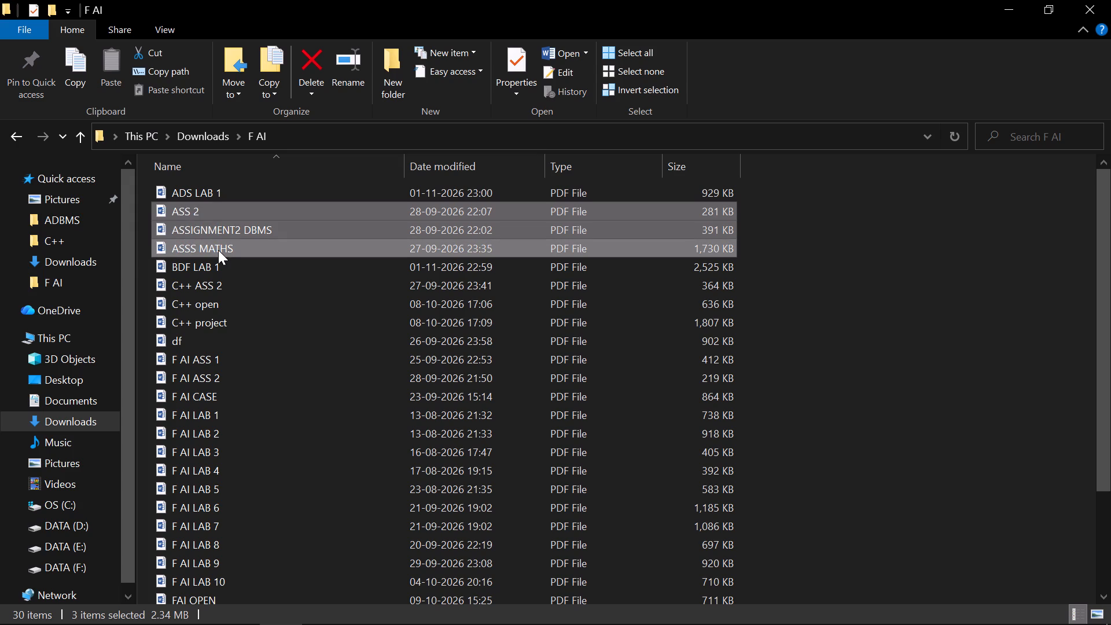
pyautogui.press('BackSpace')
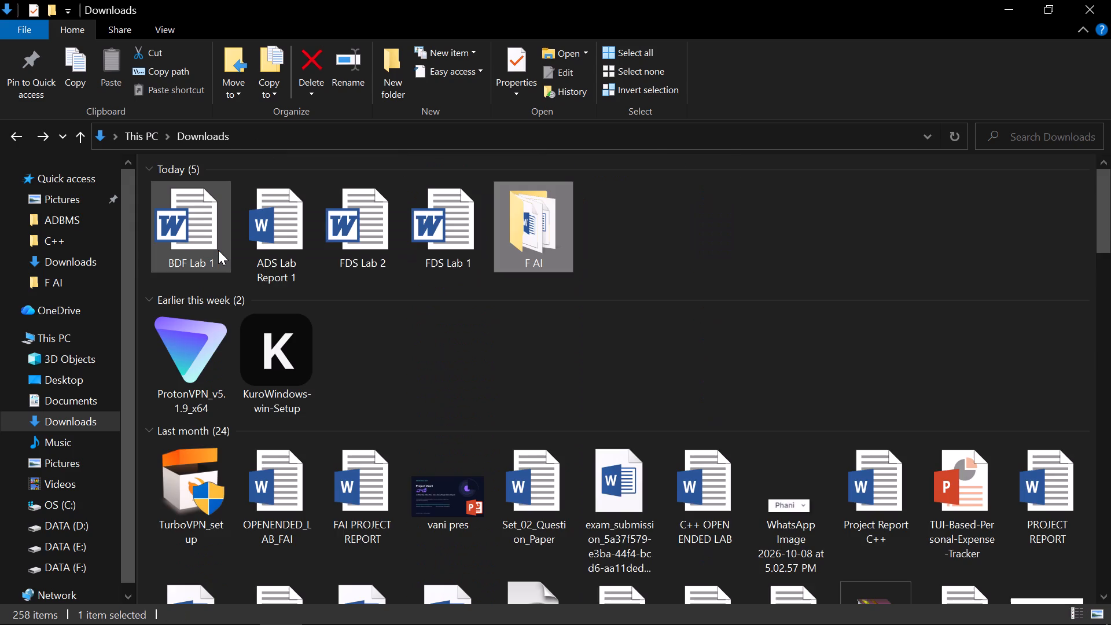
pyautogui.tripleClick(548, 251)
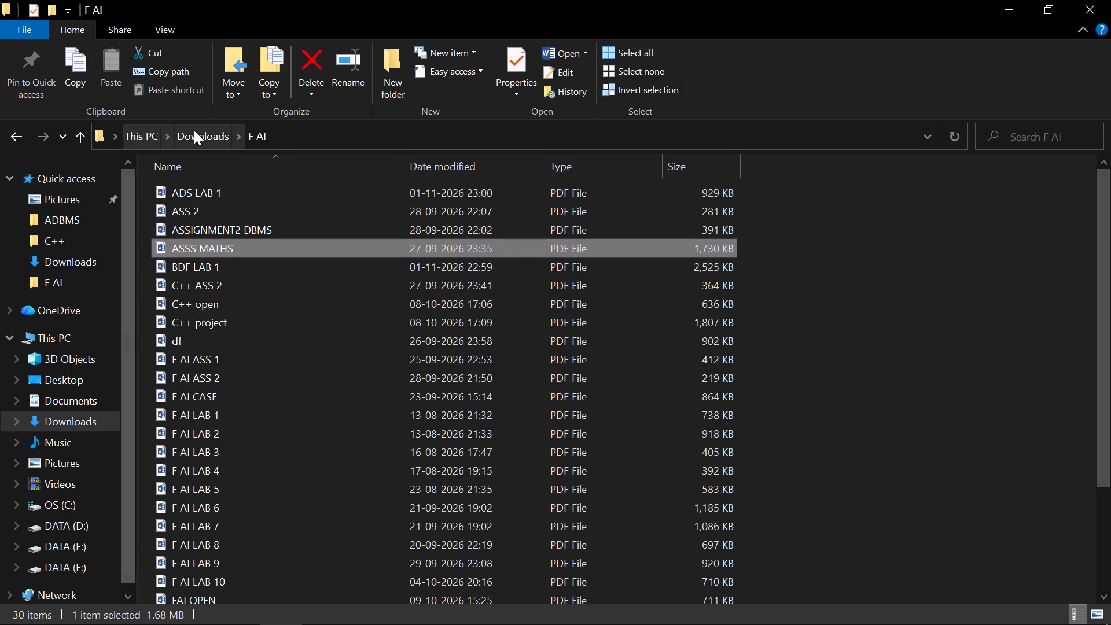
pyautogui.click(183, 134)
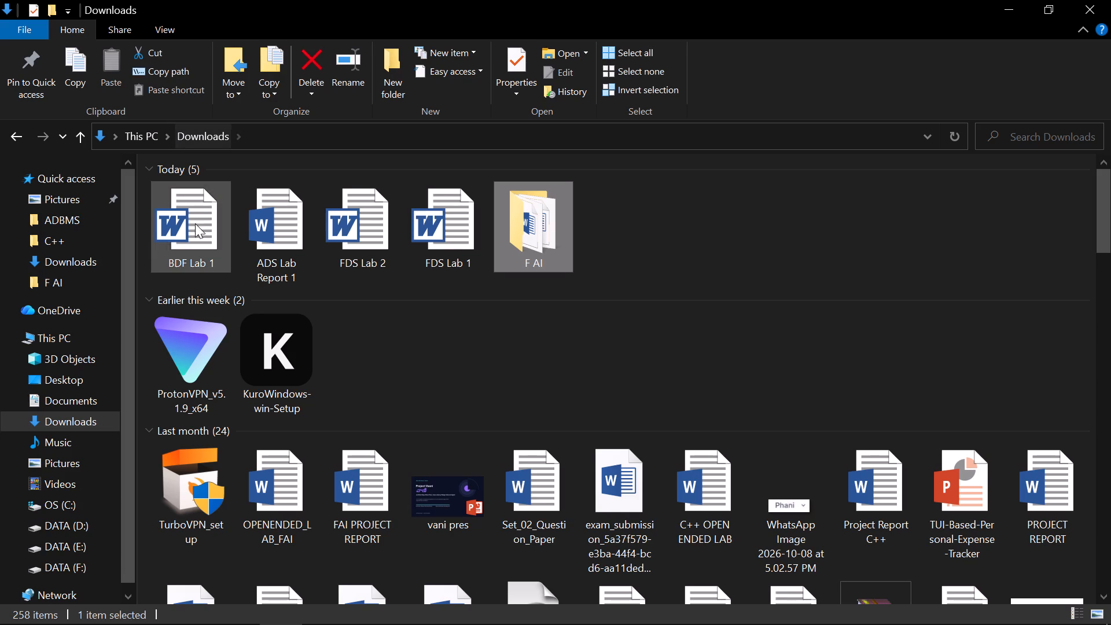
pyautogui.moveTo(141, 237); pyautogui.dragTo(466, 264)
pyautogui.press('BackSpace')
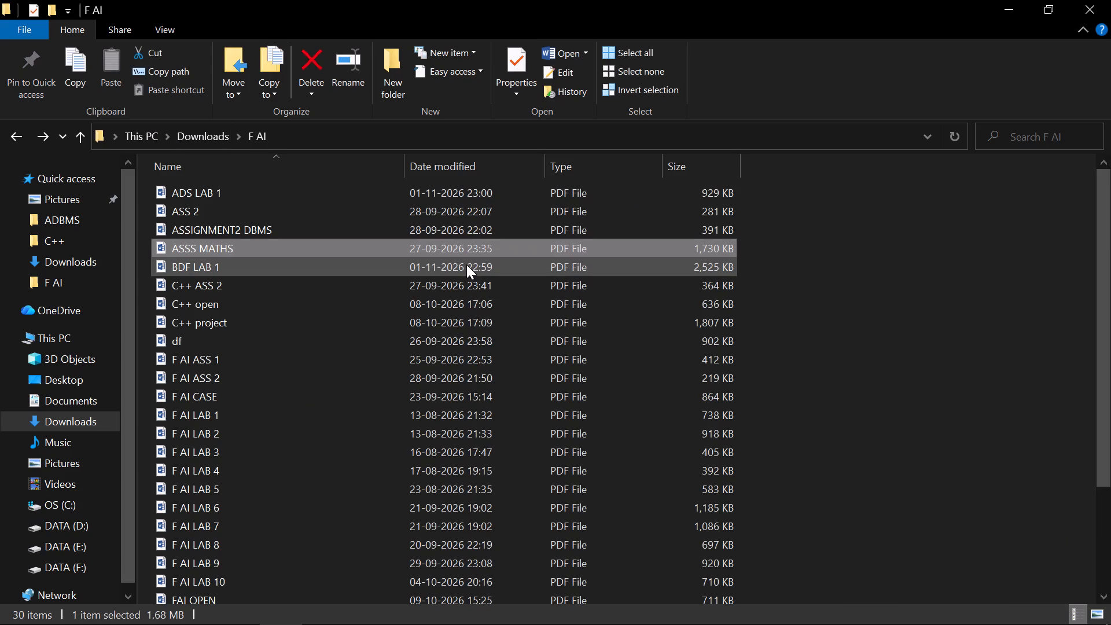
# Create a new folder named FDS in the Downloads folder.
pyautogui.click(181, 134)
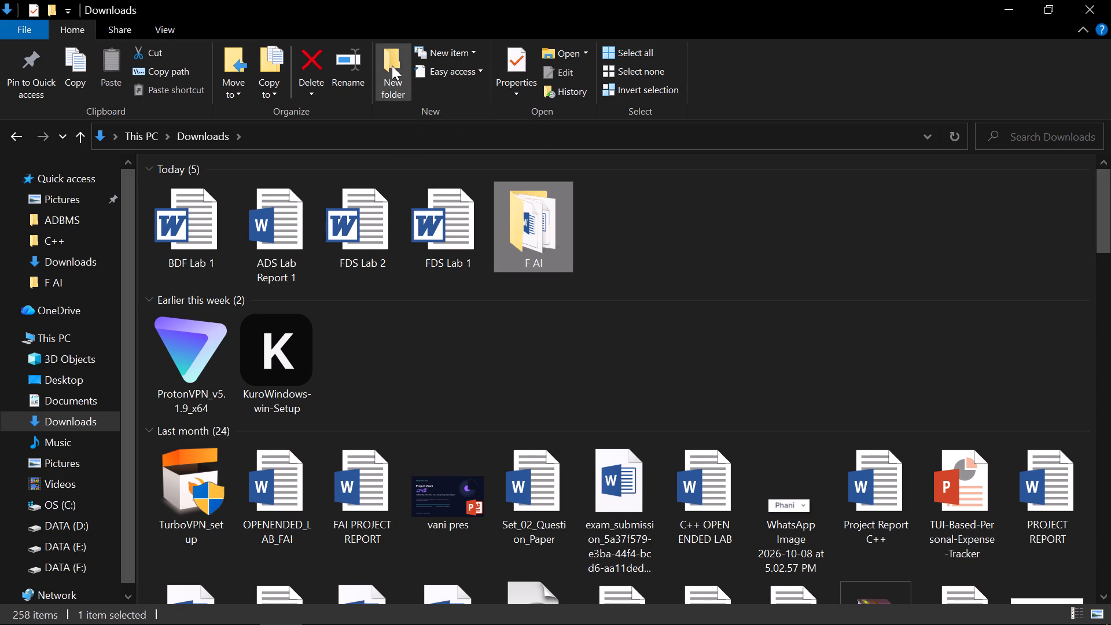
pyautogui.hotkey('ctrl', 'n')
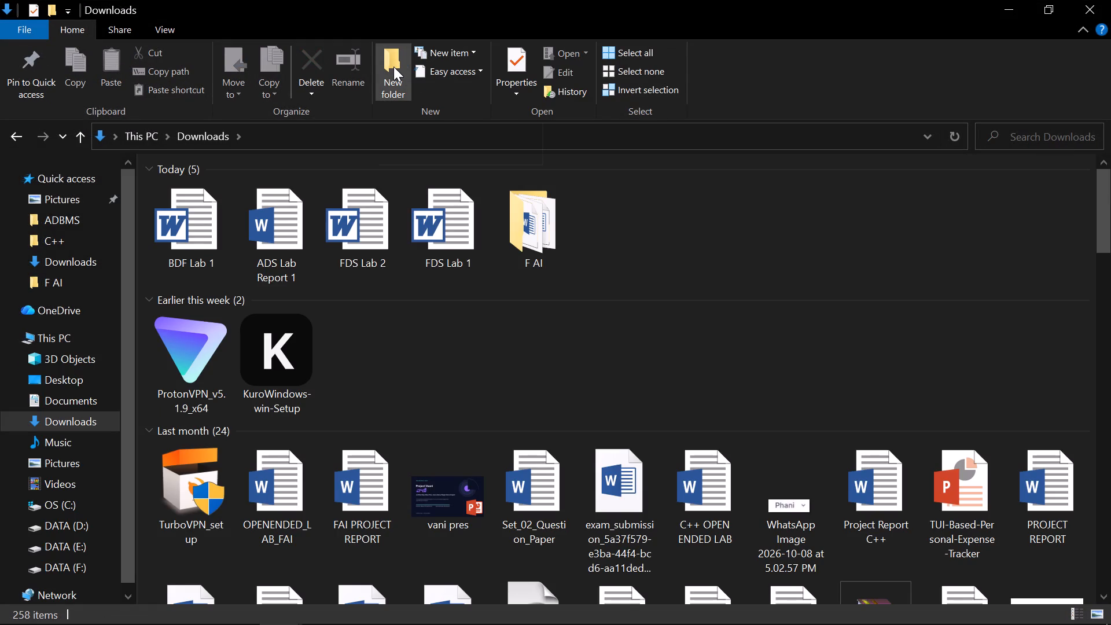
pyautogui.click(393, 67)
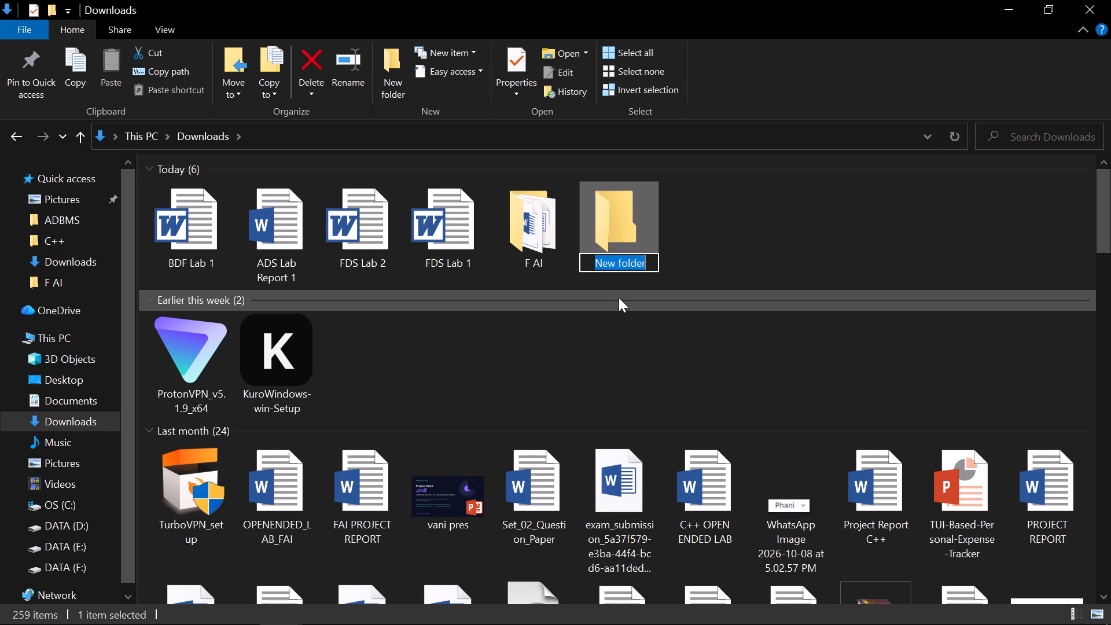
pyautogui.write('FDS')
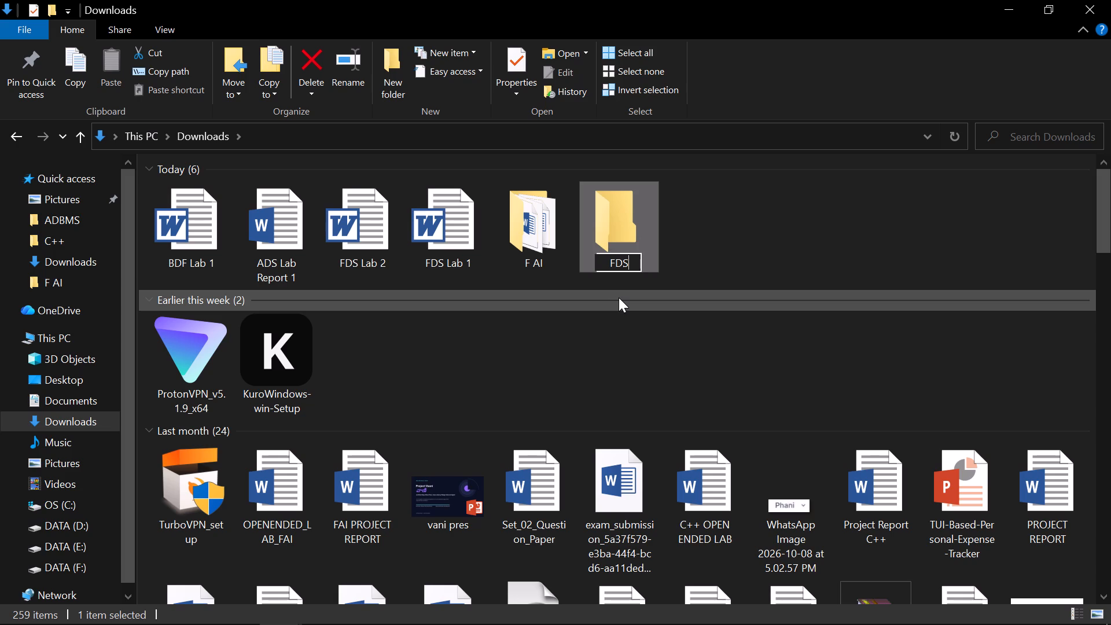
pyautogui.press('Return')
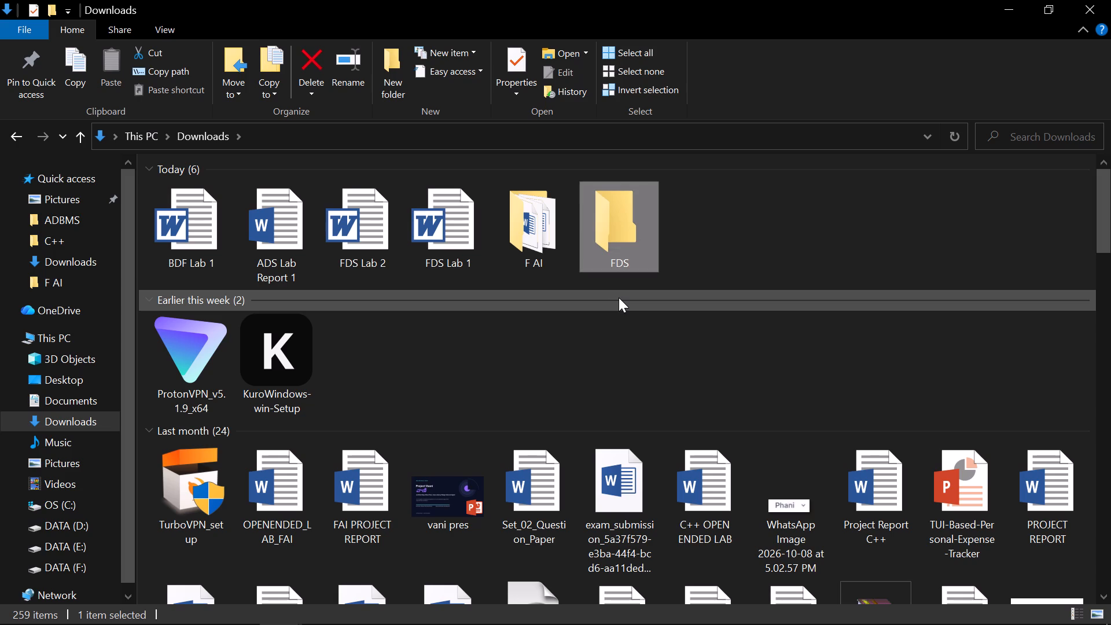
# Move the FDS LAB 1 and FDS LAB 2 PDFs from the F AI folder into the FDS folder in Downloads.
pyautogui.doubleClick(545, 233)
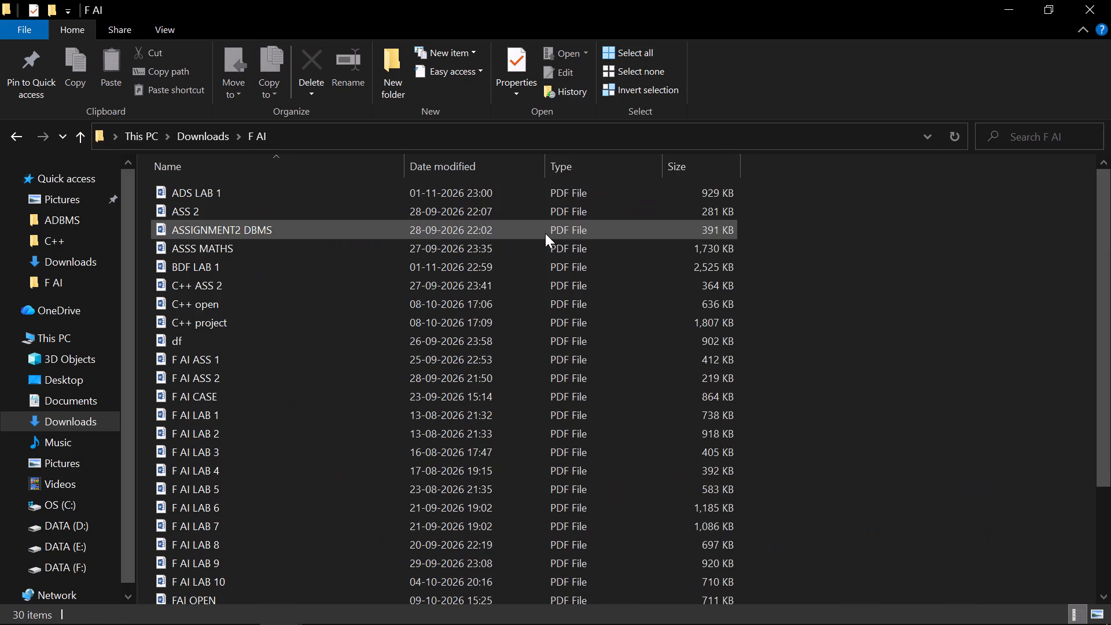
pyautogui.scroll(-3, 234, 311)
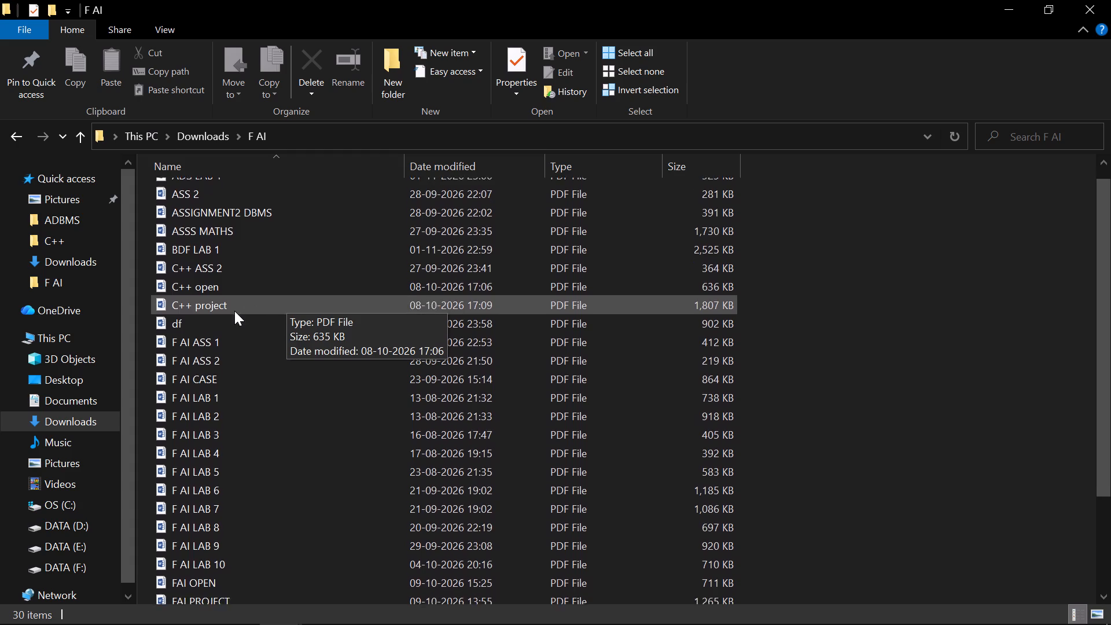
pyautogui.scroll(-2, 234, 311)
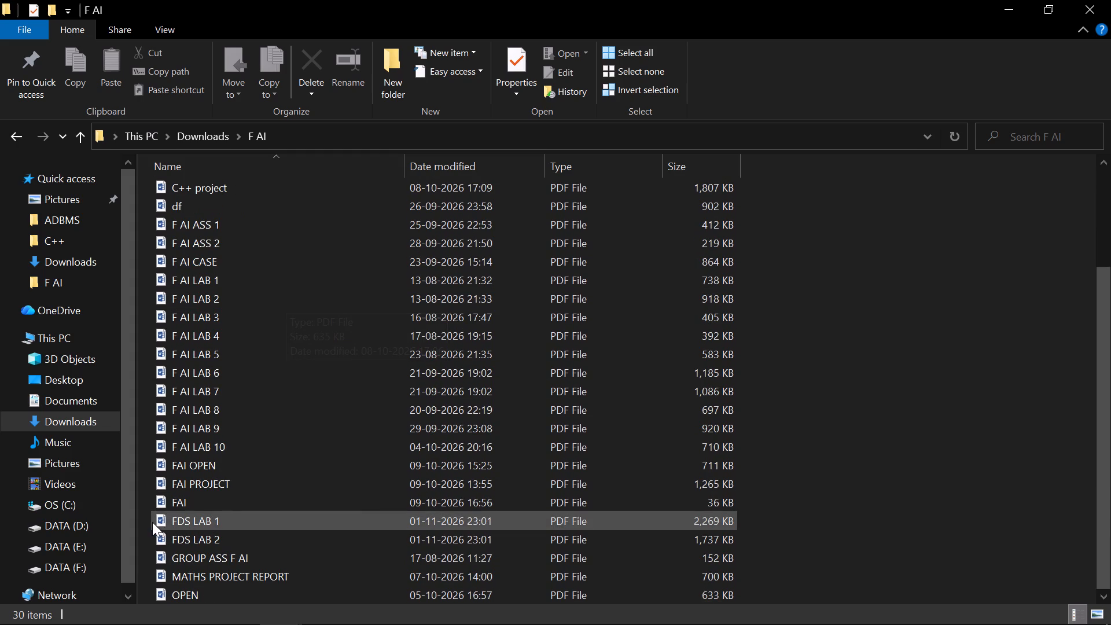
pyautogui.moveTo(147, 519); pyautogui.dragTo(190, 543)
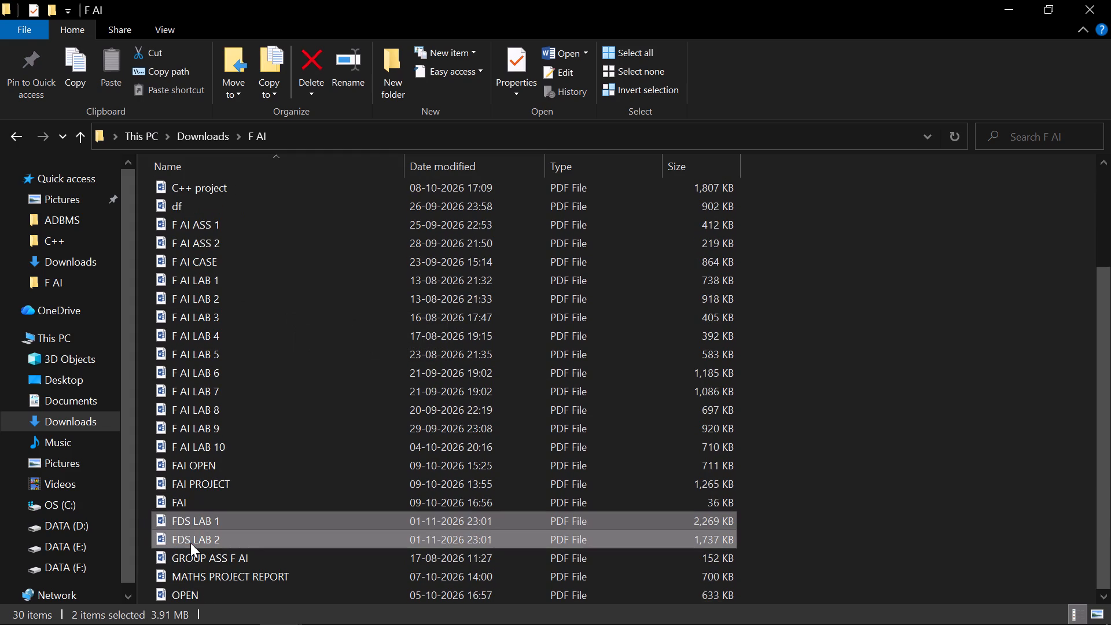
pyautogui.moveTo(192, 532); pyautogui.dragTo(123, 475)
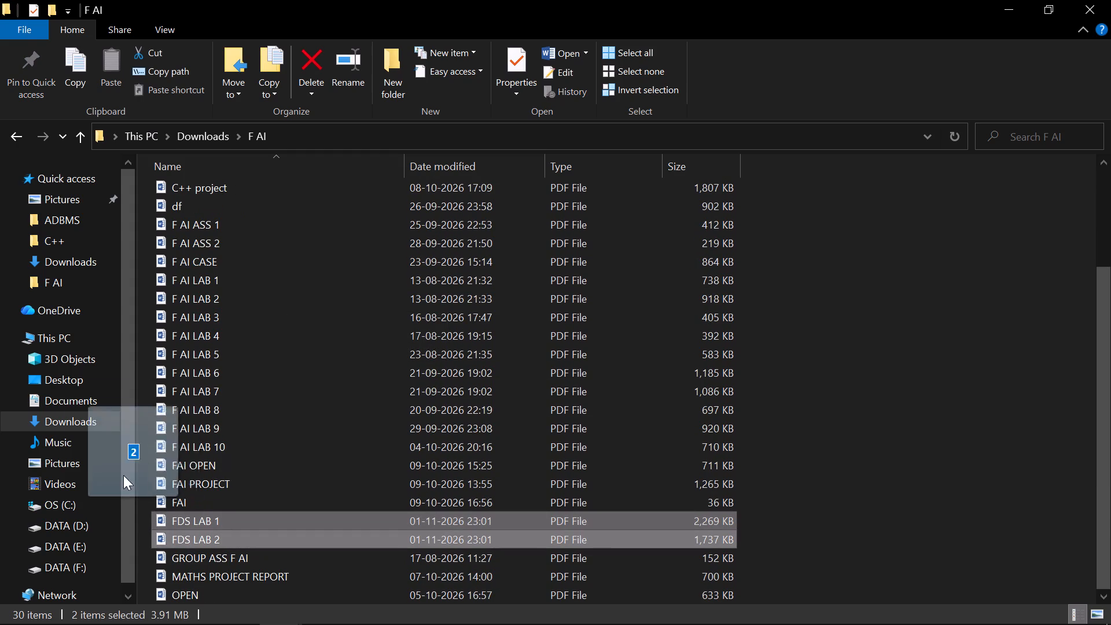
pyautogui.moveTo(123, 475); pyautogui.dragTo(86, 417)
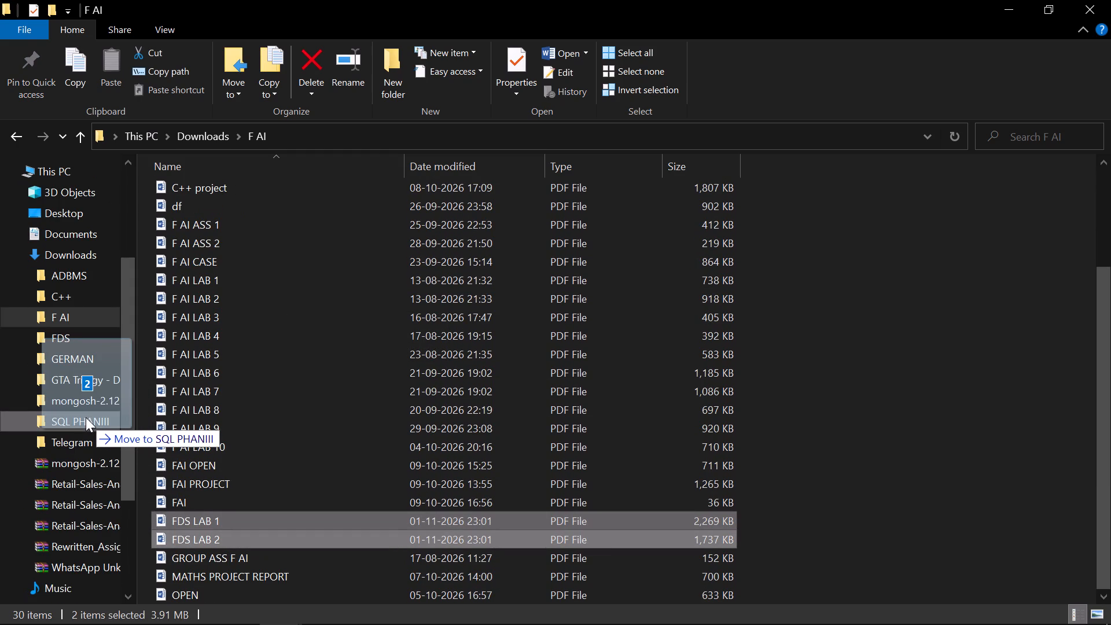
pyautogui.moveTo(86, 417); pyautogui.dragTo(92, 346)
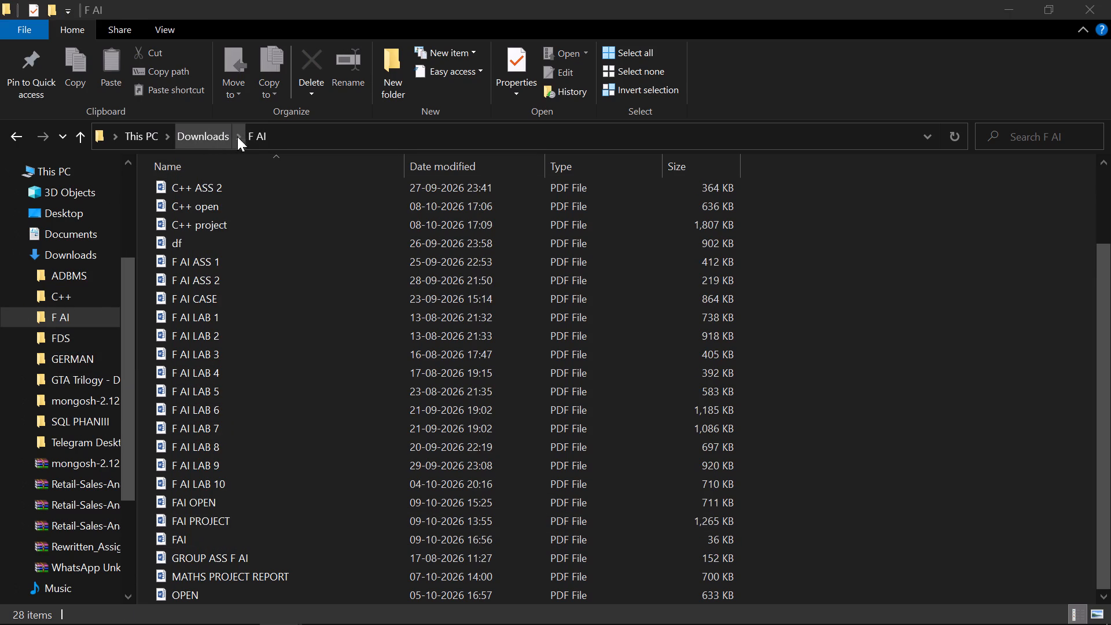
# Create a new folder named ADS in the Downloads folder.
pyautogui.click(203, 141)
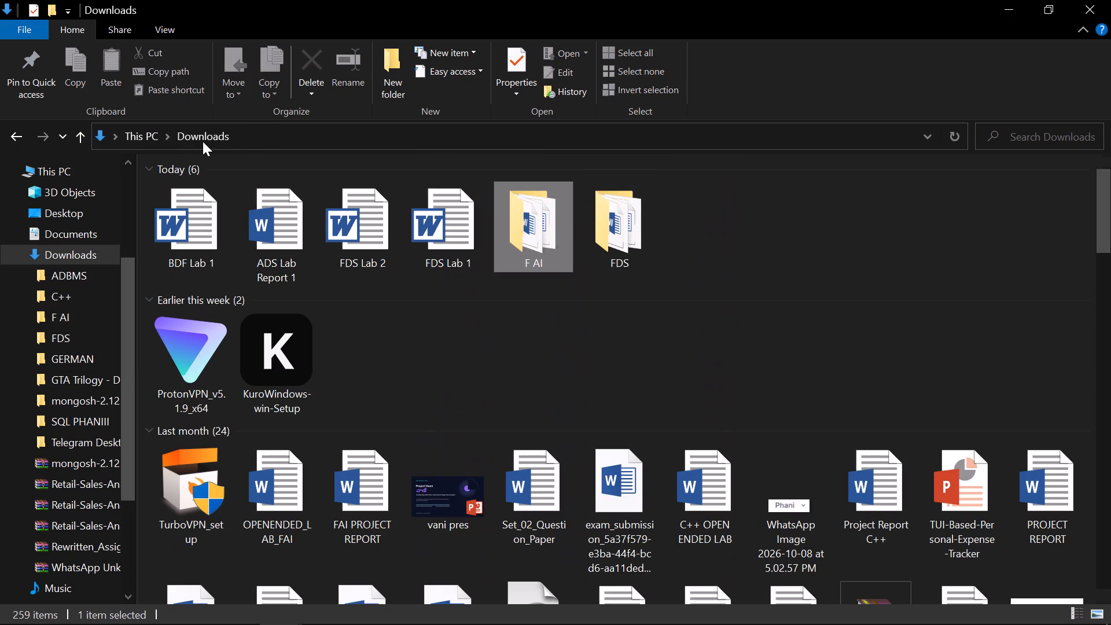
pyautogui.click(394, 81)
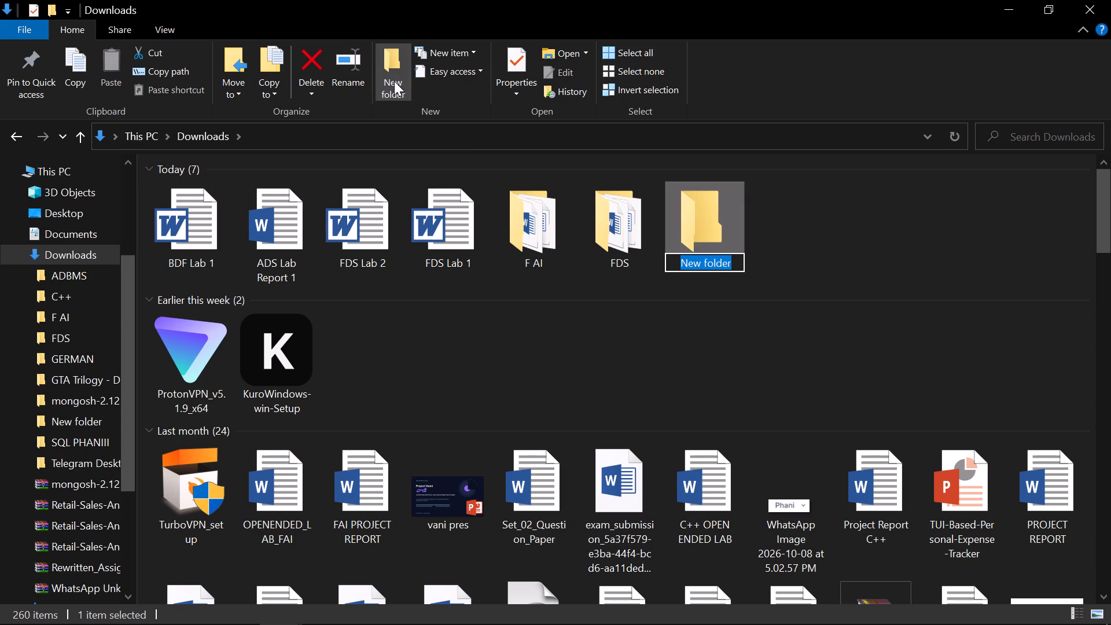
pyautogui.write('ADS')
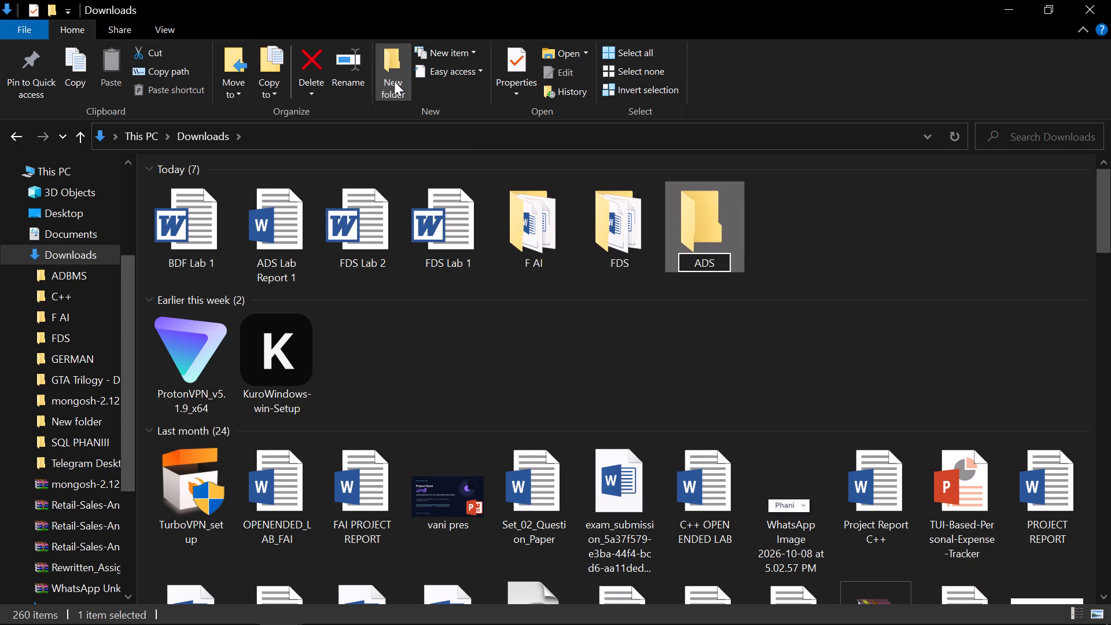
pyautogui.press('Return')
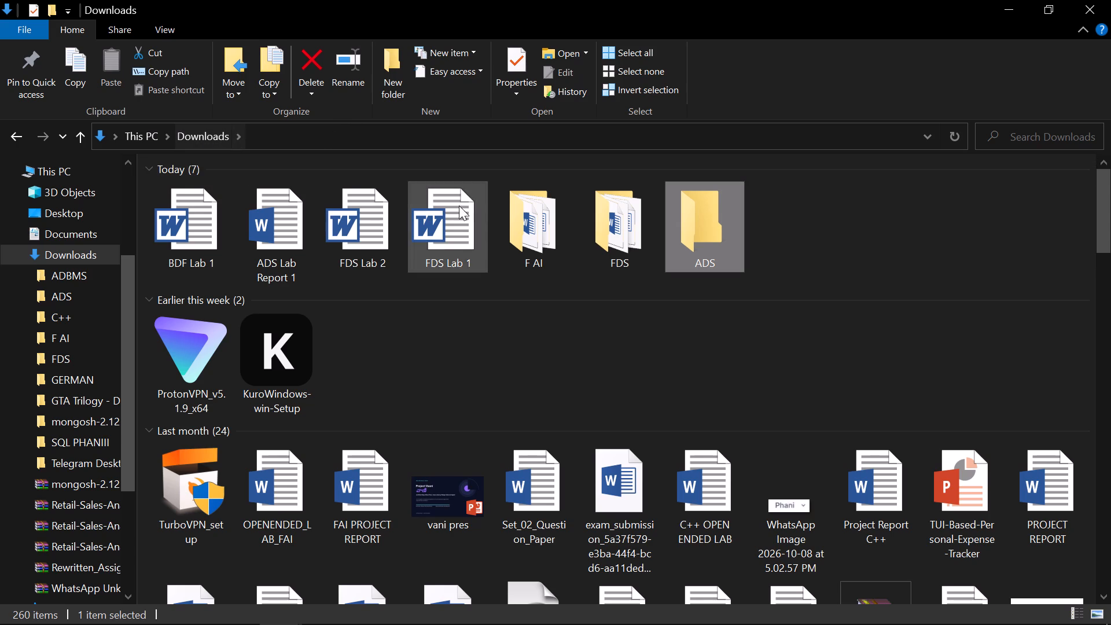
# Move the ADS LAB 1 PDF from the F AI folder into the ADS folder in Downloads.
pyautogui.doubleClick(553, 249)
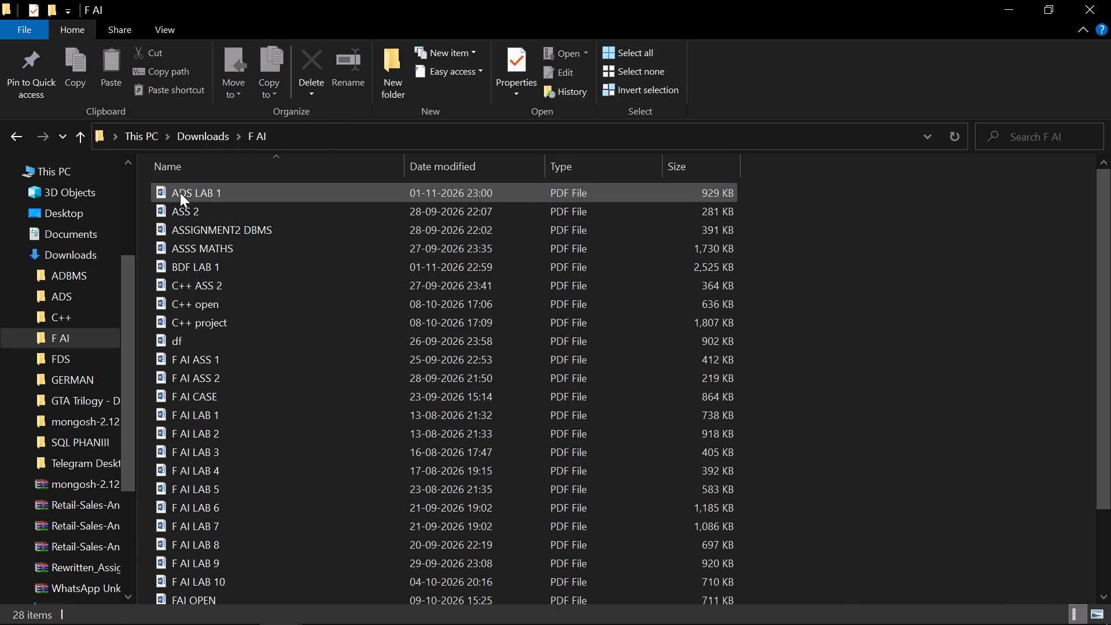
pyautogui.moveTo(180, 193); pyautogui.dragTo(83, 353)
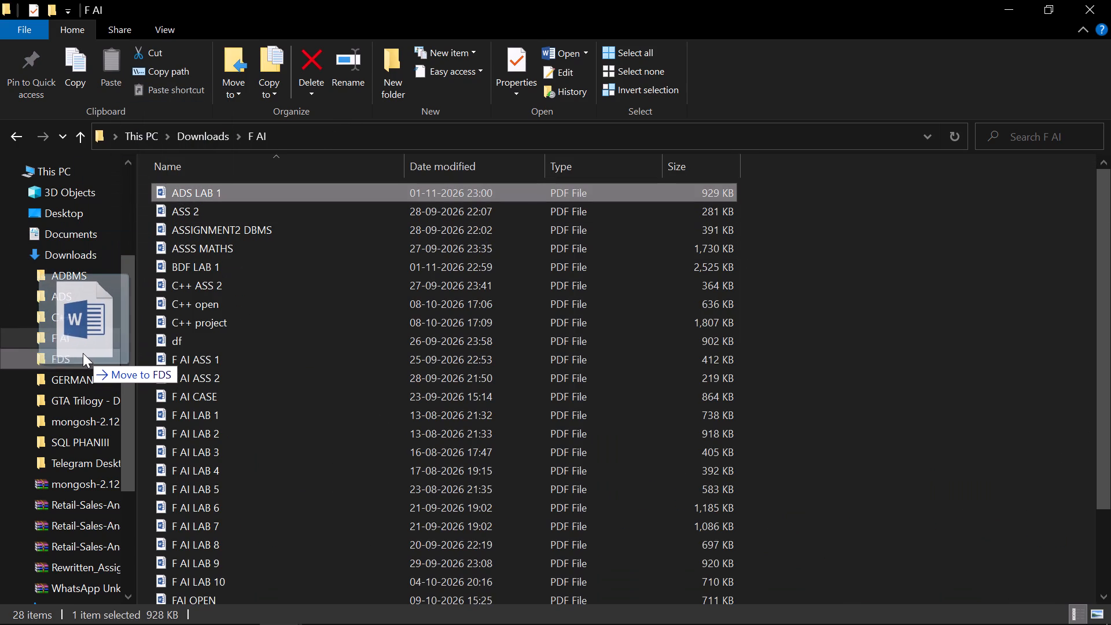
pyautogui.moveTo(83, 353); pyautogui.dragTo(90, 318)
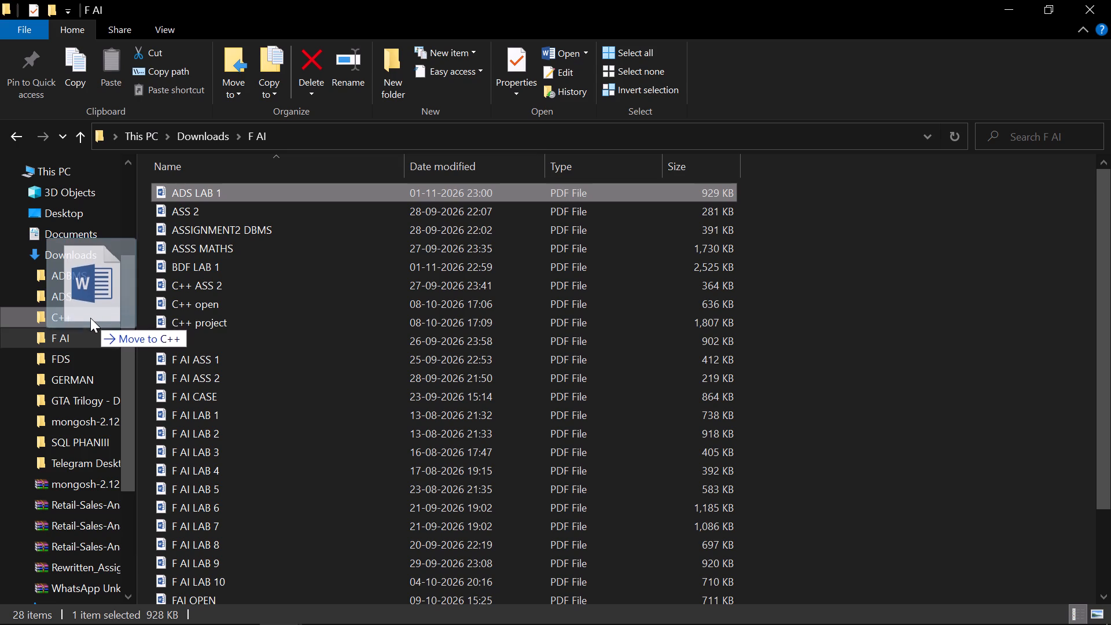
pyautogui.moveTo(90, 318); pyautogui.dragTo(98, 280)
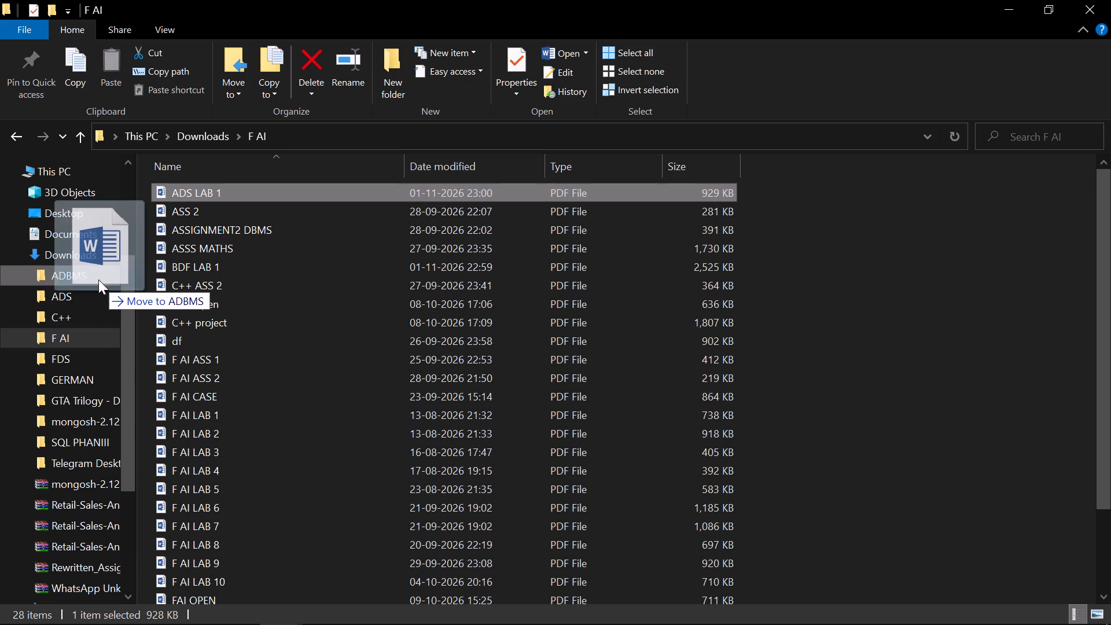
pyautogui.moveTo(98, 280); pyautogui.dragTo(93, 291)
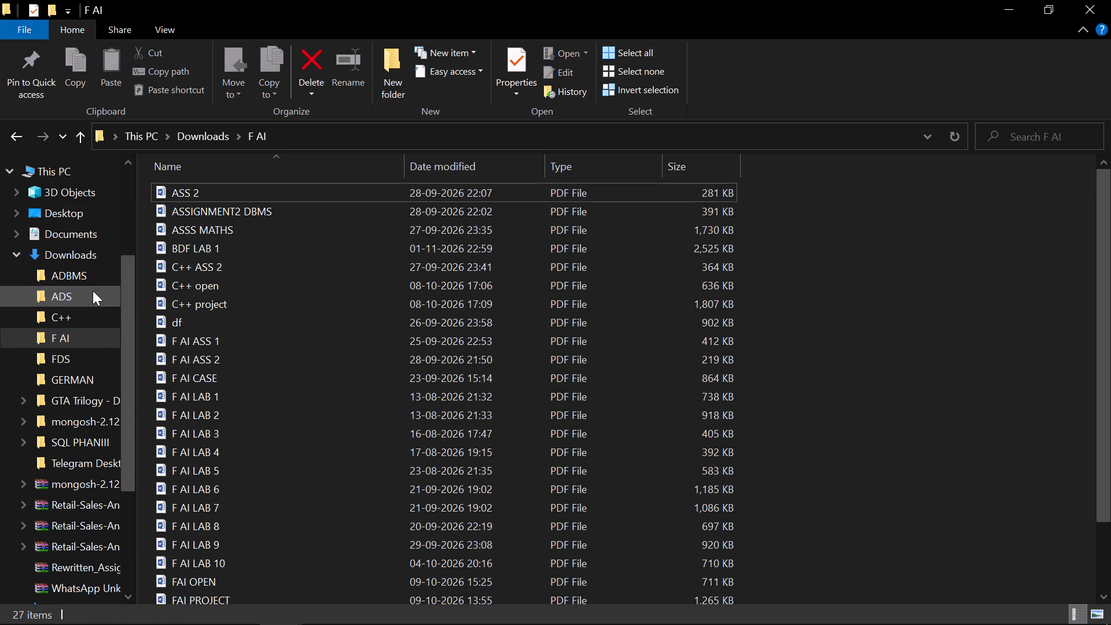
# Create a new folder named BDF in the Downloads folder.
pyautogui.click(202, 135)
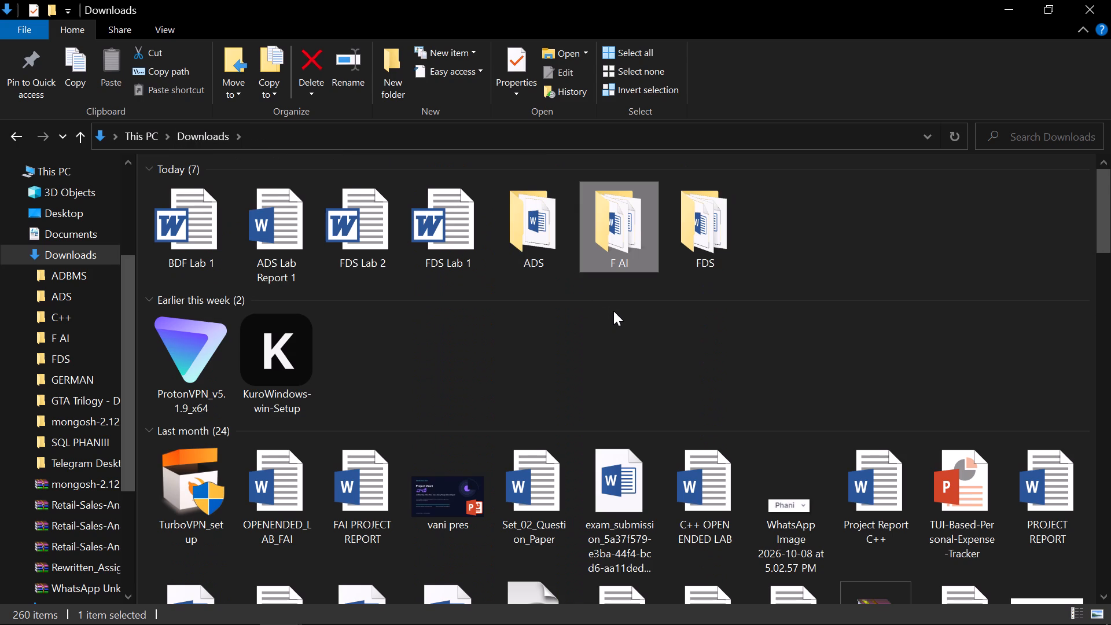
pyautogui.click(385, 62)
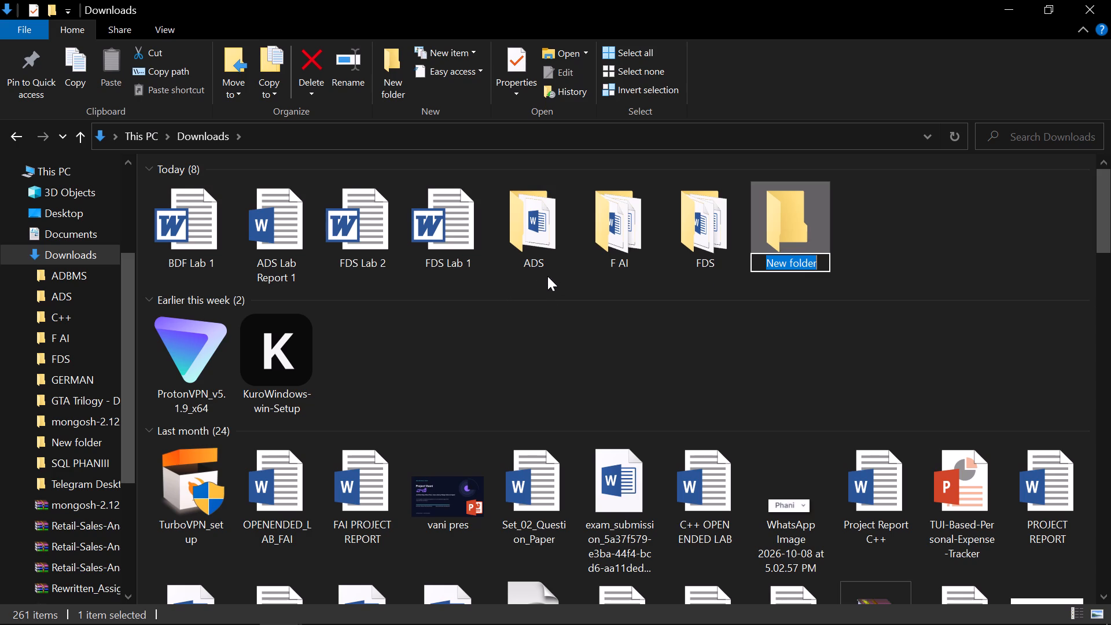
pyautogui.write('BDF')
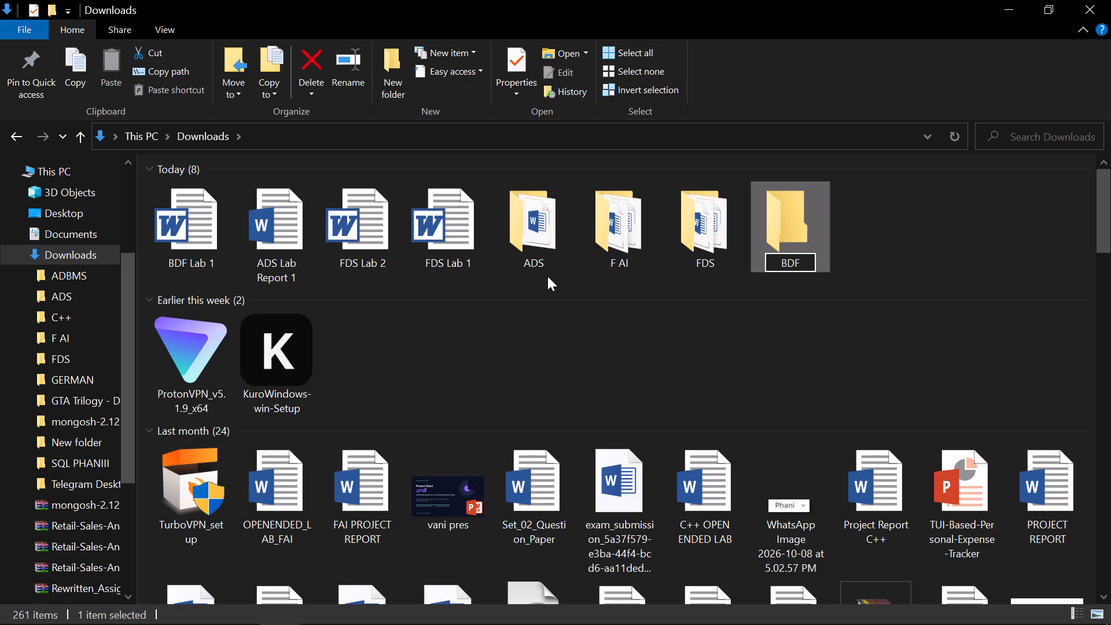
pyautogui.press('Return')
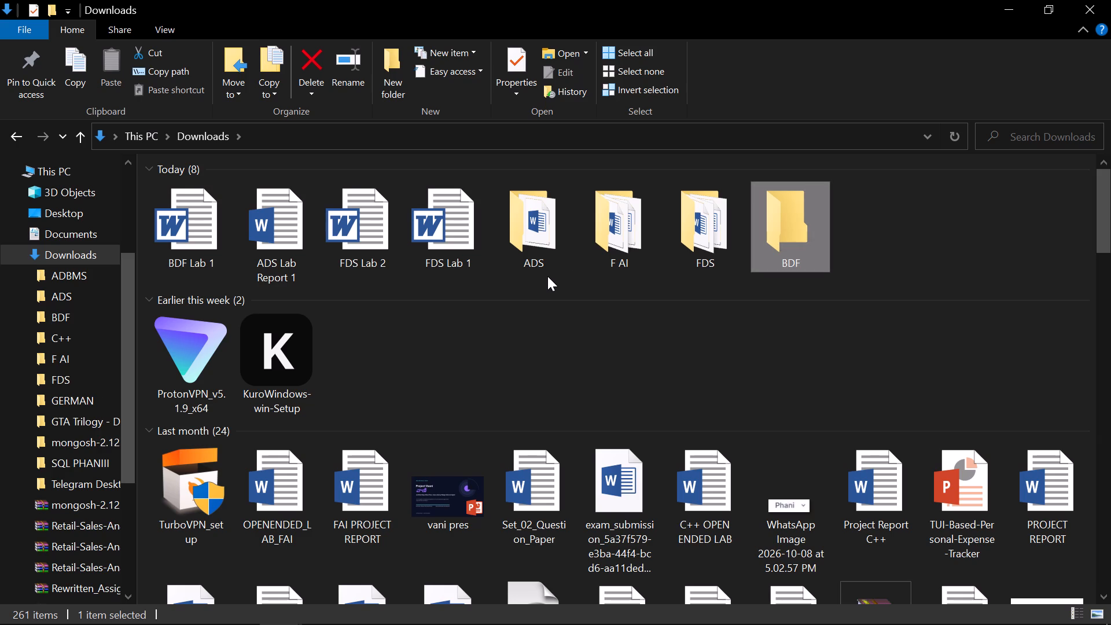
# Move the BDF LAB 1 PDF from the F AI folder into the BDF folder in Downloads.
pyautogui.doubleClick(623, 238)
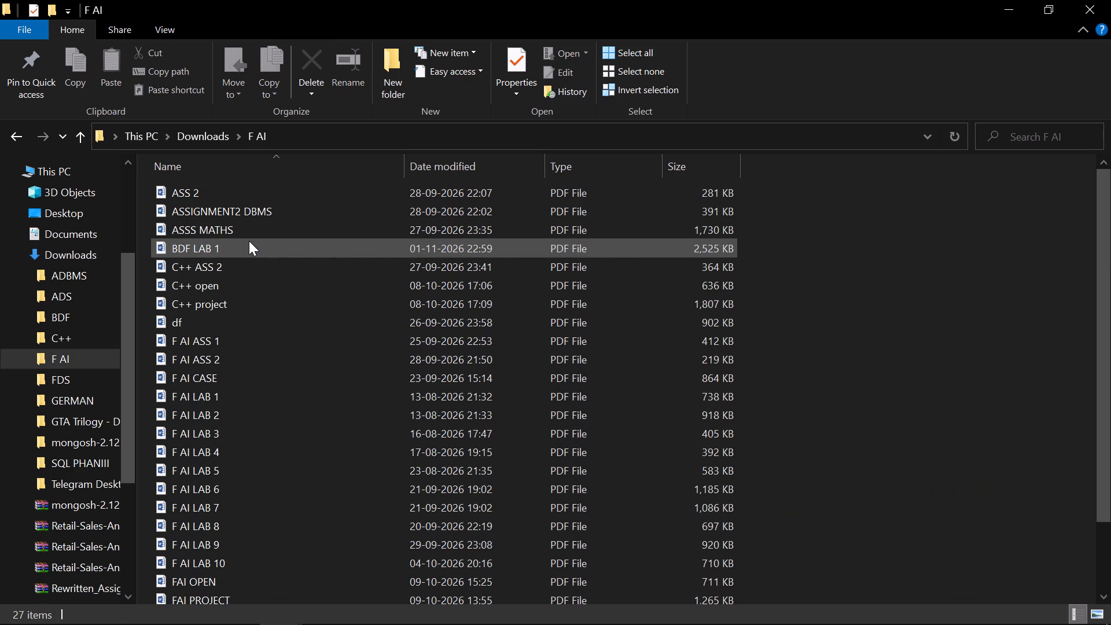
pyautogui.moveTo(197, 244); pyautogui.dragTo(182, 152)
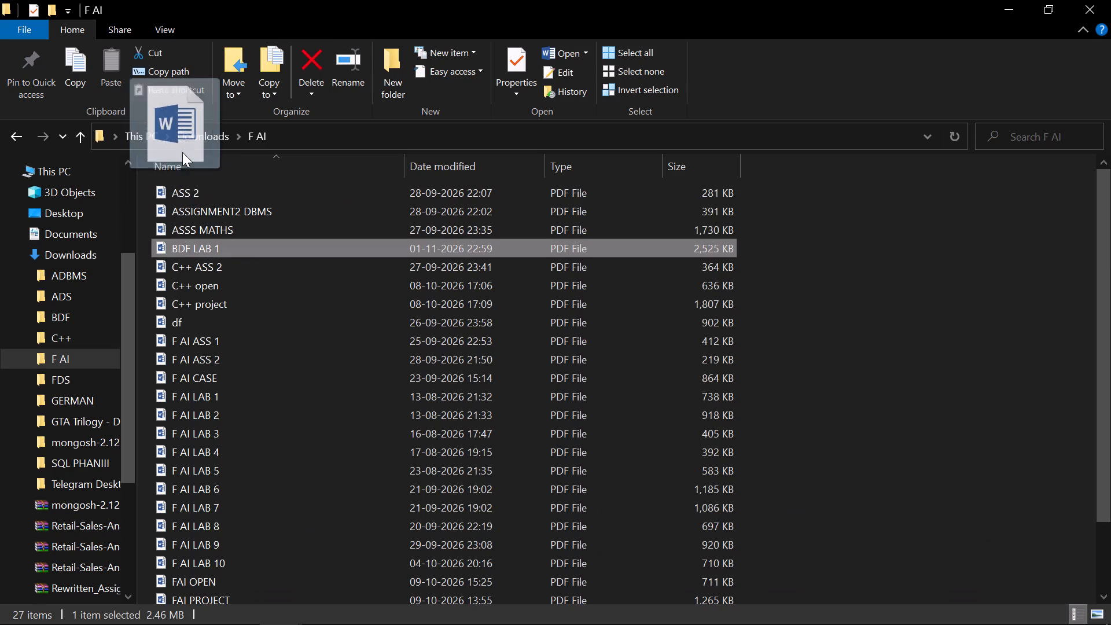
pyautogui.moveTo(182, 152); pyautogui.dragTo(93, 311)
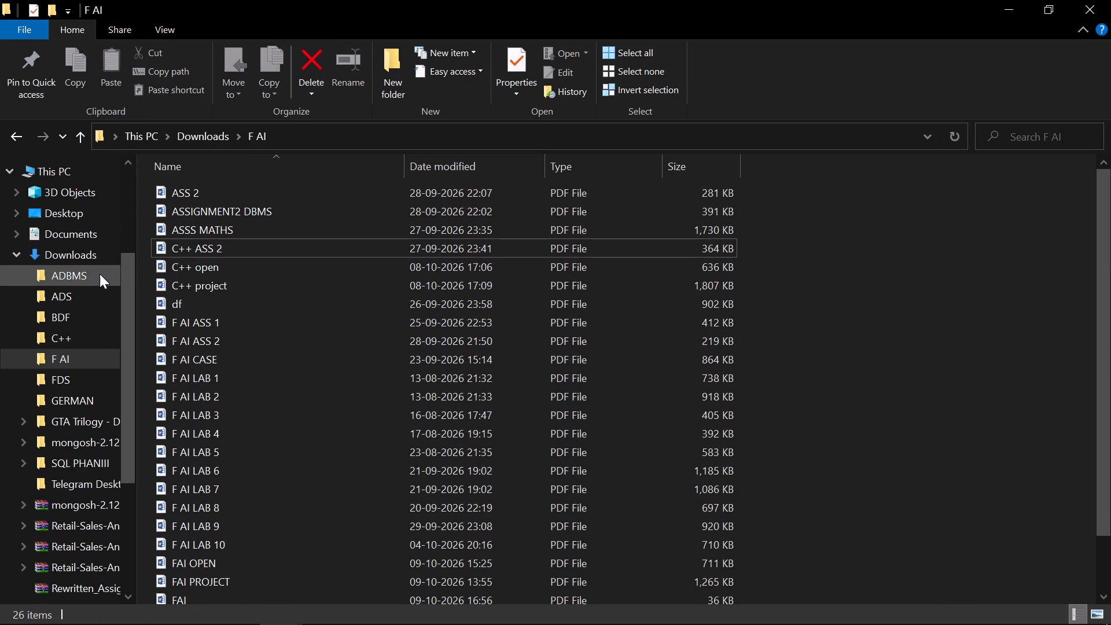
# Check the contents of the ADBMS folder in Downloads and delete the folder.
pyautogui.rightClick(98, 277)
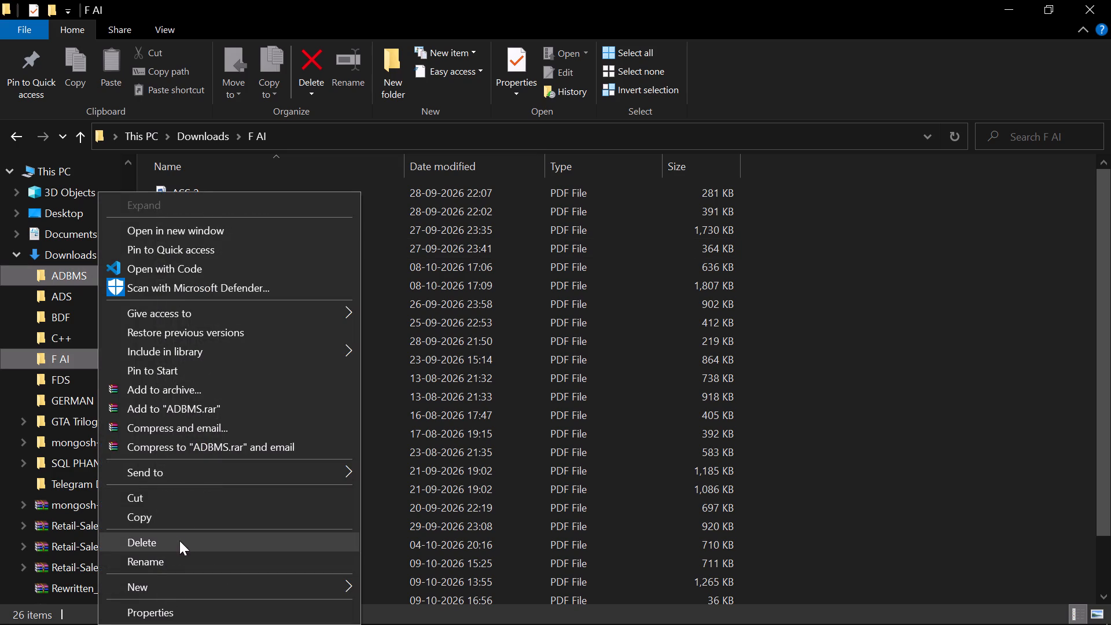
pyautogui.doubleClick(65, 274)
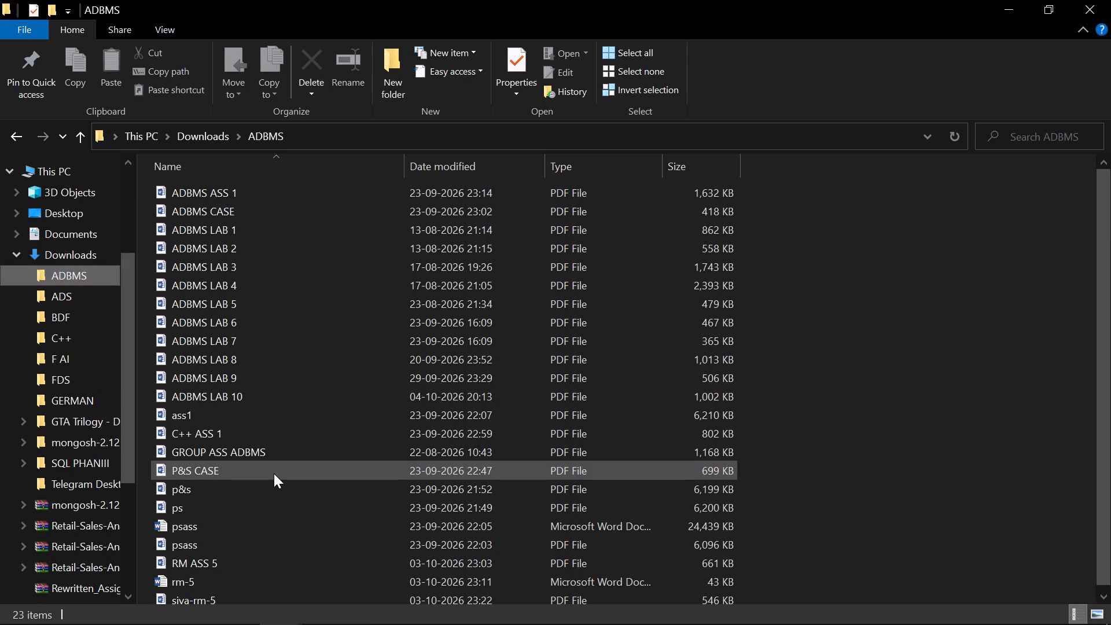
pyautogui.scroll(-3, 274, 473)
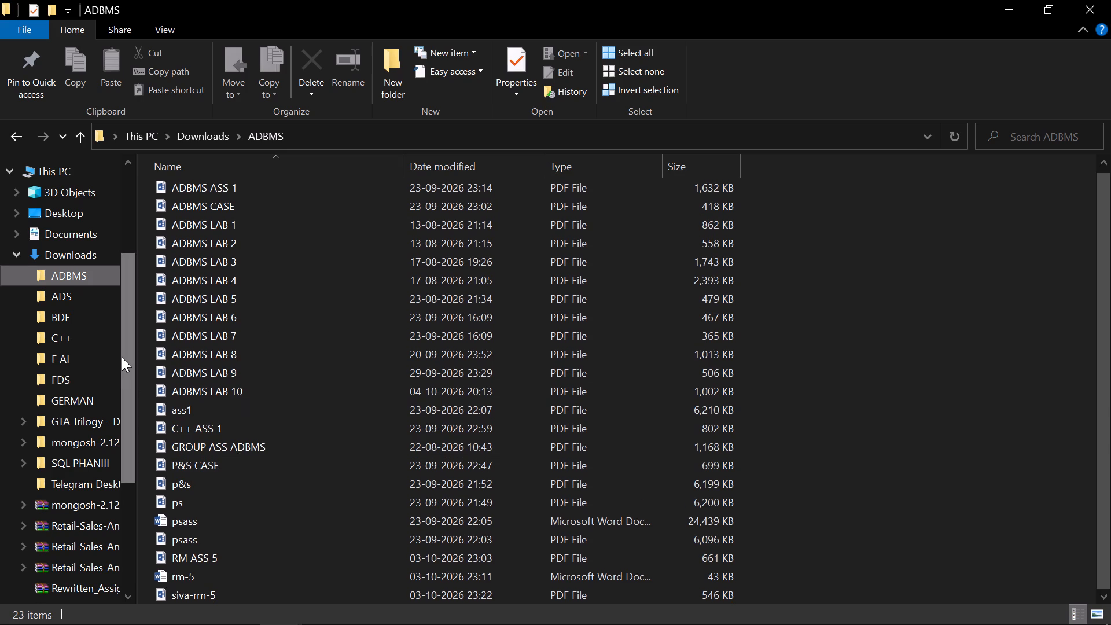
pyautogui.rightClick(84, 275)
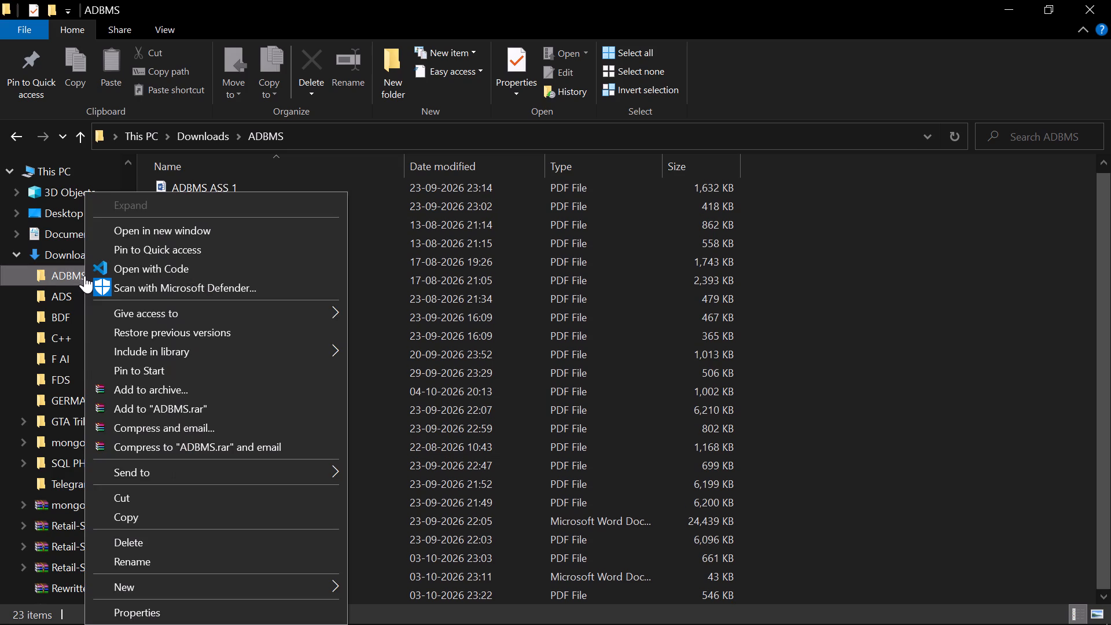
pyautogui.click(133, 538)
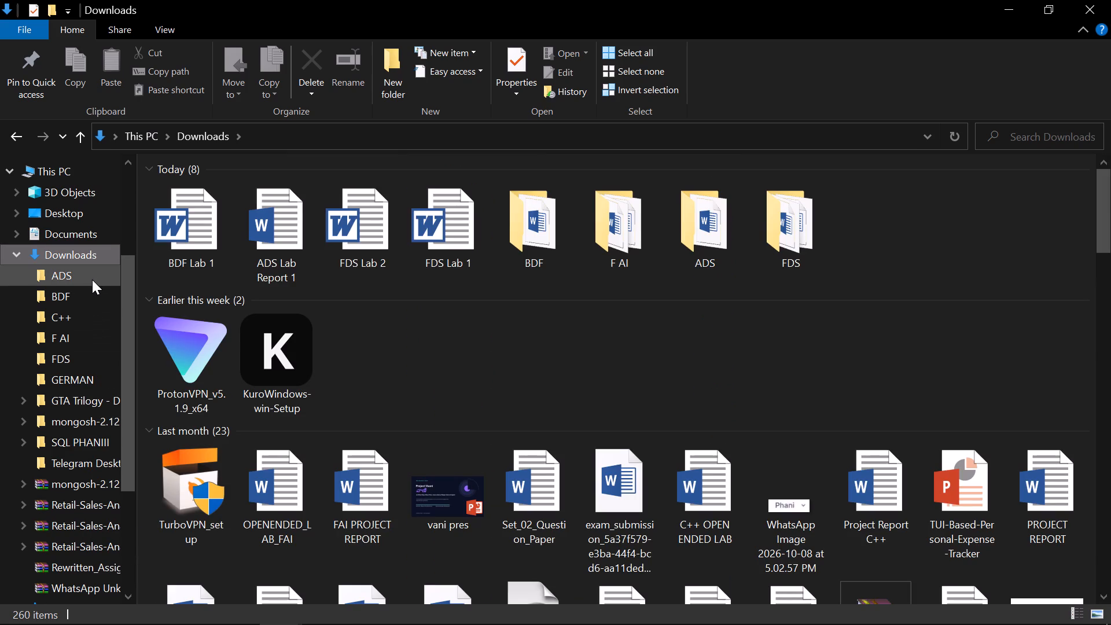
# Open the C++ folder in Downloads to check its contents and delete the folder.
pyautogui.doubleClick(80, 309)
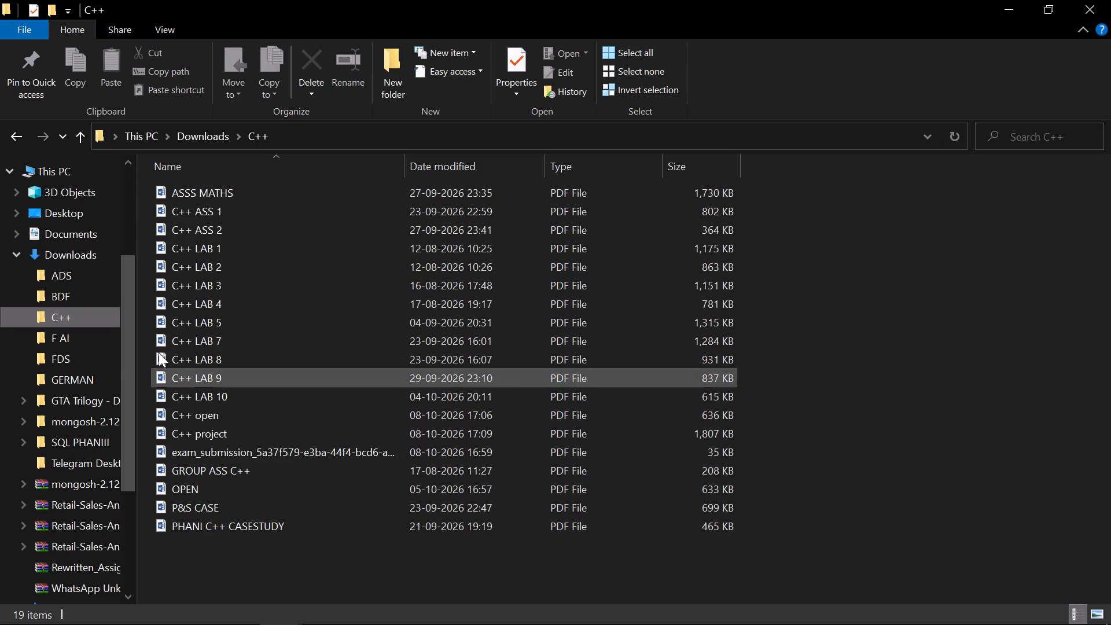
pyautogui.rightClick(64, 314)
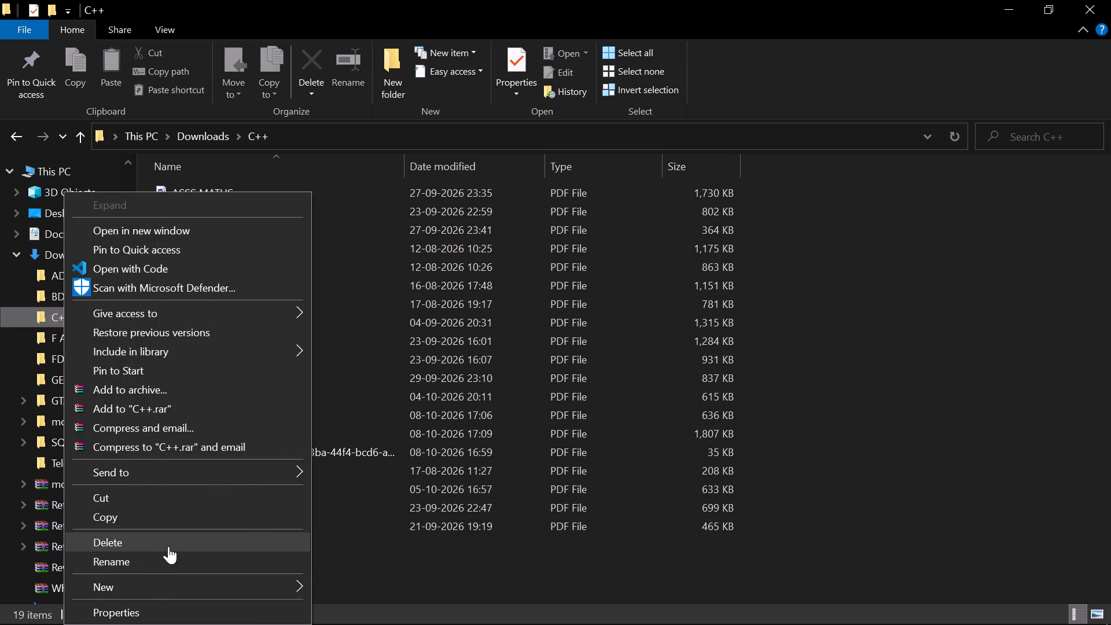
pyautogui.click(168, 546)
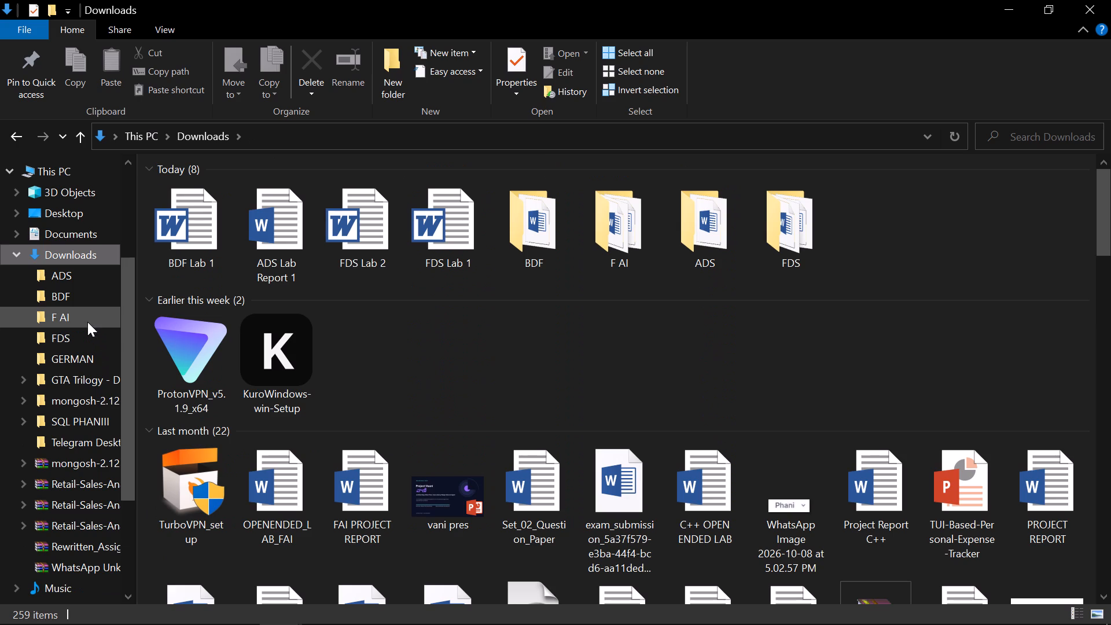
# Look through the GERMAN, FDS and F AI folders and delete the MATHS PROJECT REPORT PDF from F AI.
pyautogui.doubleClick(83, 362)
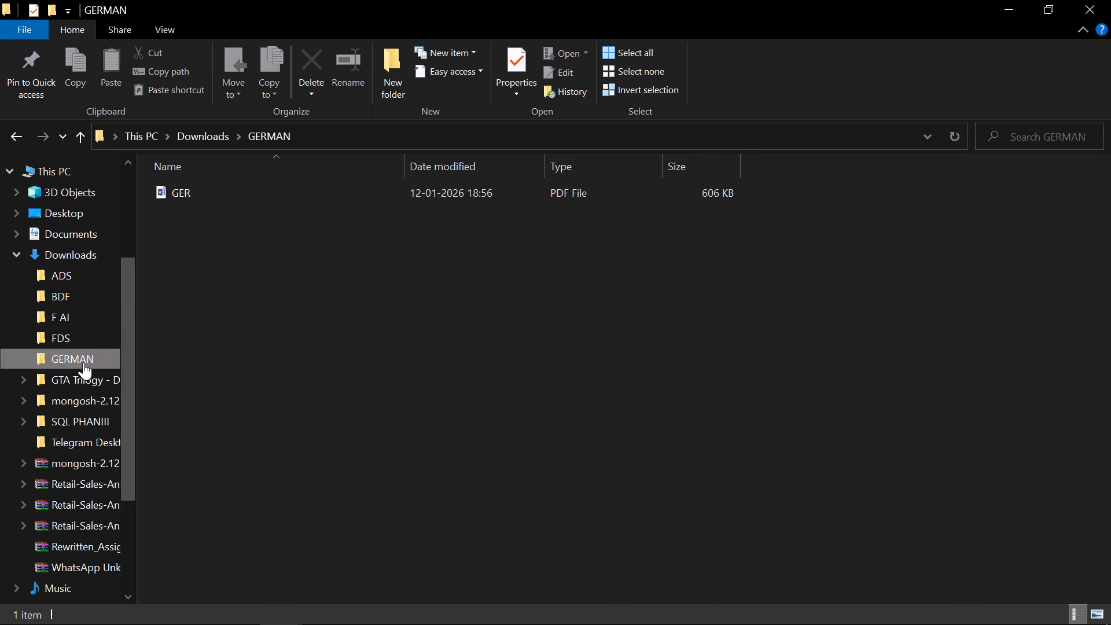
pyautogui.doubleClick(84, 344)
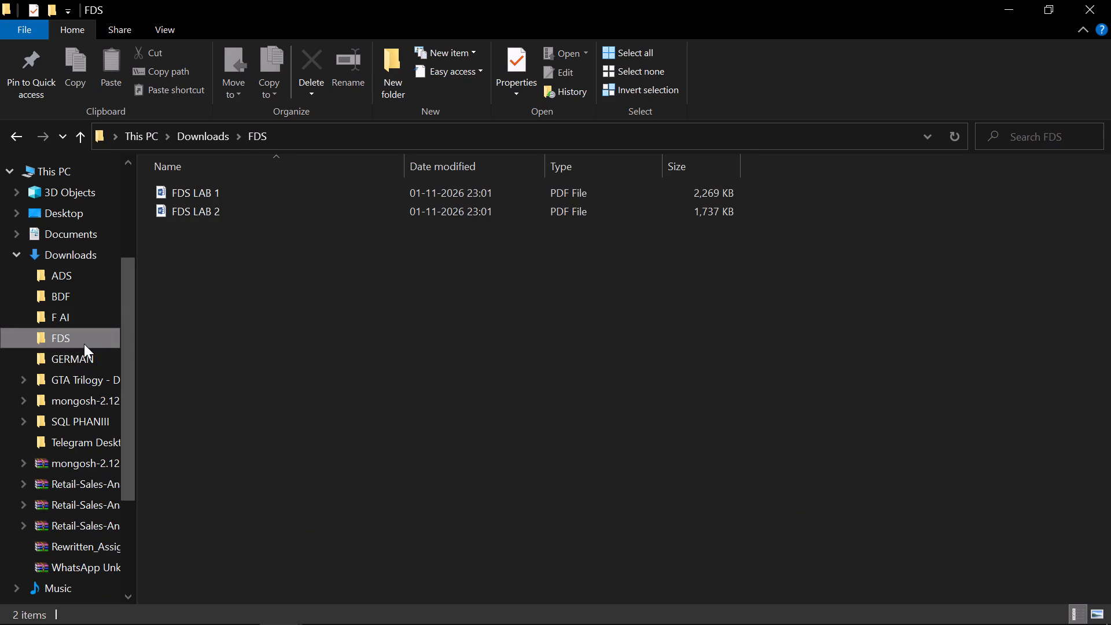
pyautogui.doubleClick(87, 323)
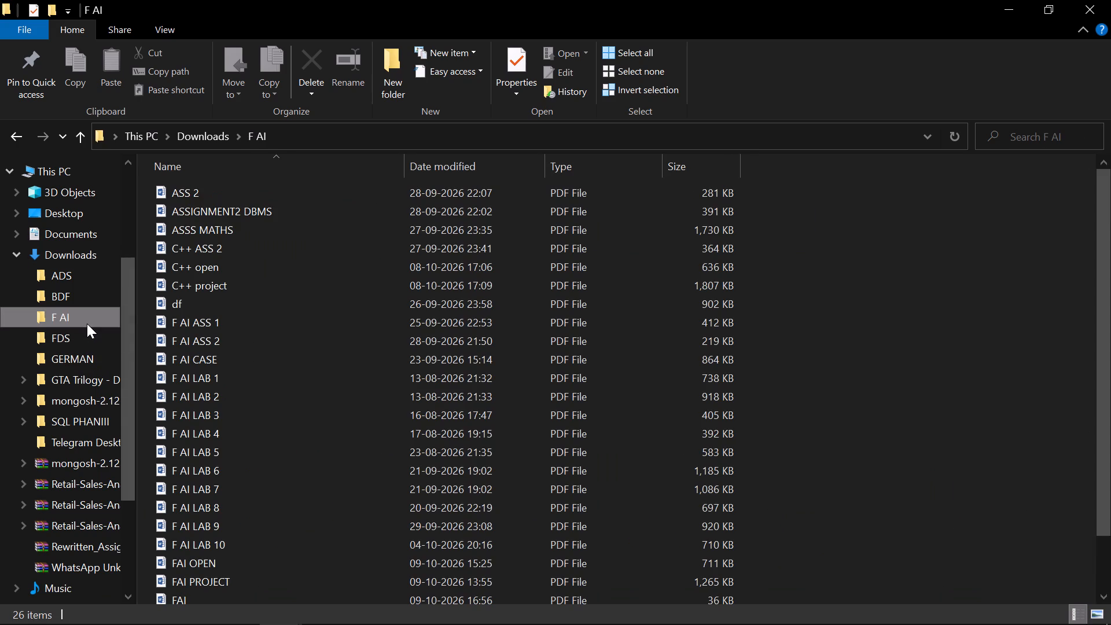
pyautogui.scroll(-2, 225, 505)
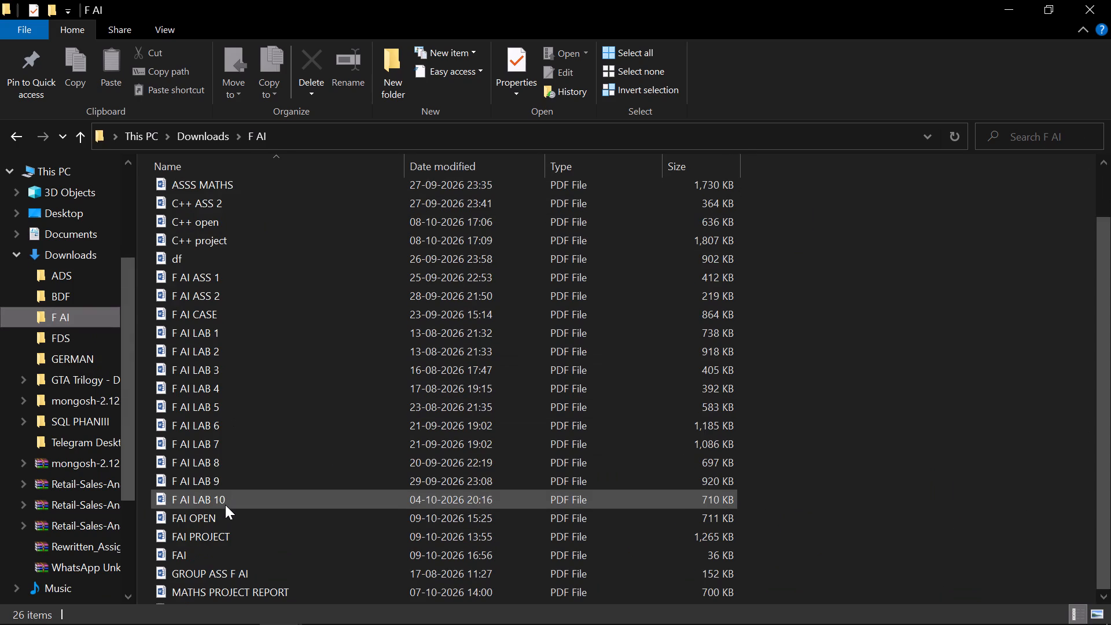
pyautogui.scroll(-5, 225, 505)
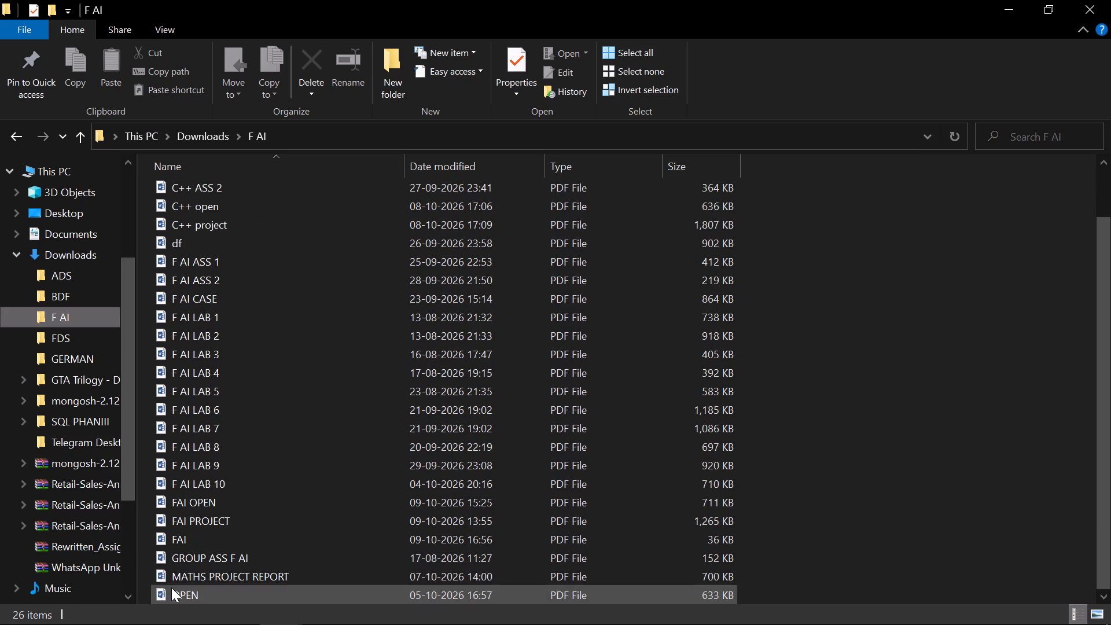
pyautogui.rightClick(174, 576)
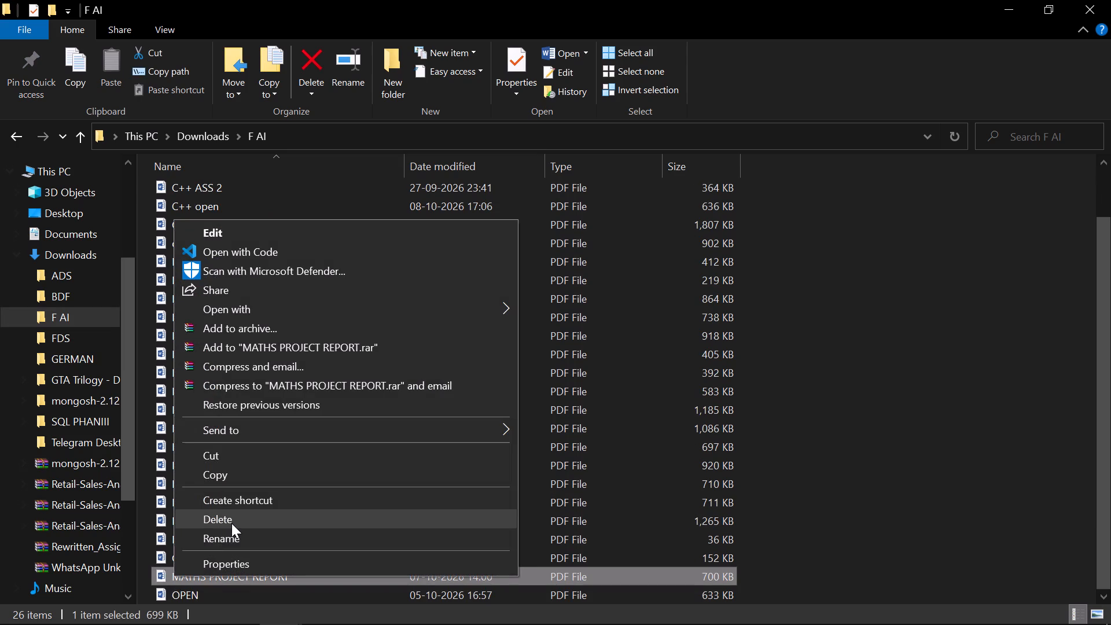
pyautogui.click(231, 523)
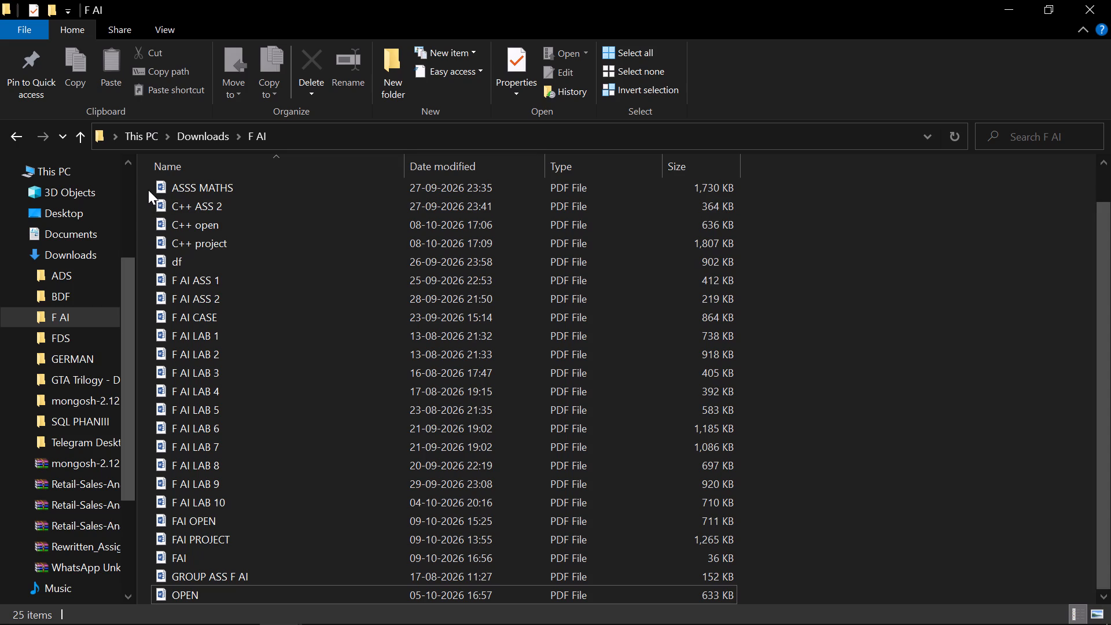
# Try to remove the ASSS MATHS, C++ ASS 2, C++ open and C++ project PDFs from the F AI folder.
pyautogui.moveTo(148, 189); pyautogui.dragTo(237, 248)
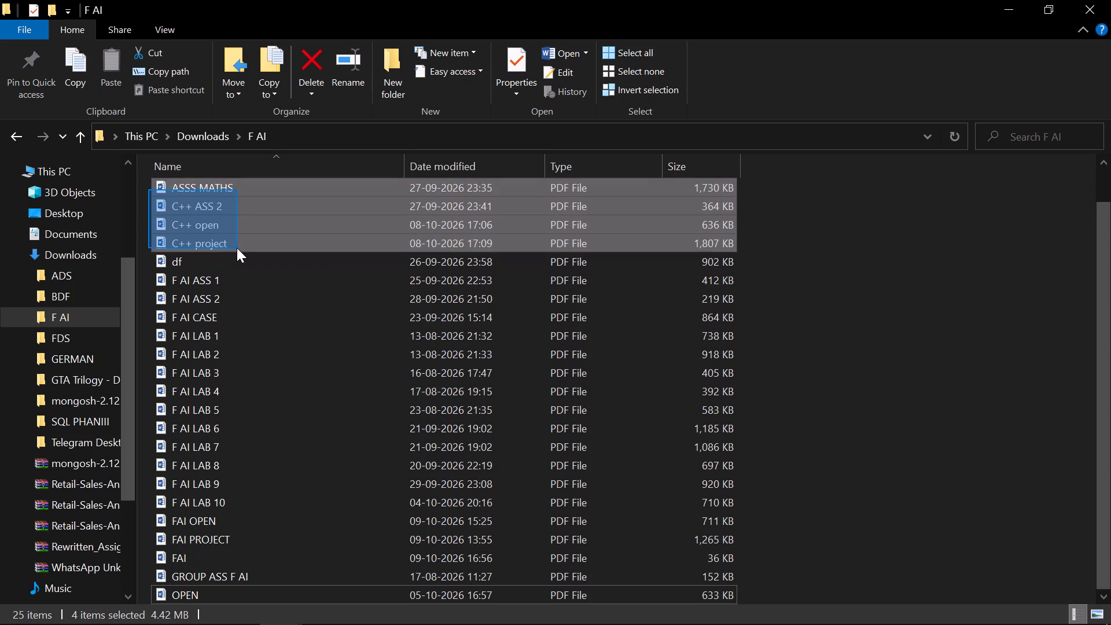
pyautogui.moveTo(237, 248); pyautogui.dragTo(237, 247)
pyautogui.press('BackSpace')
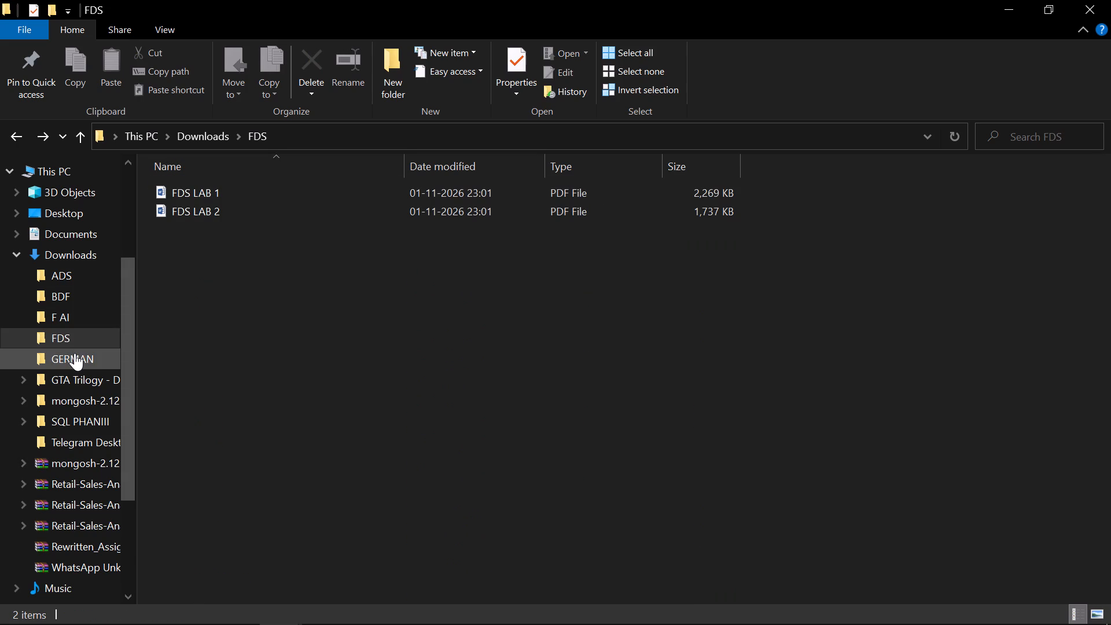
# Delete the BDF Lab 1, ADS Lab Report 1, FDS Lab 2 and FDS Lab 1 Word documents from the Downloads folder.
pyautogui.click(93, 254)
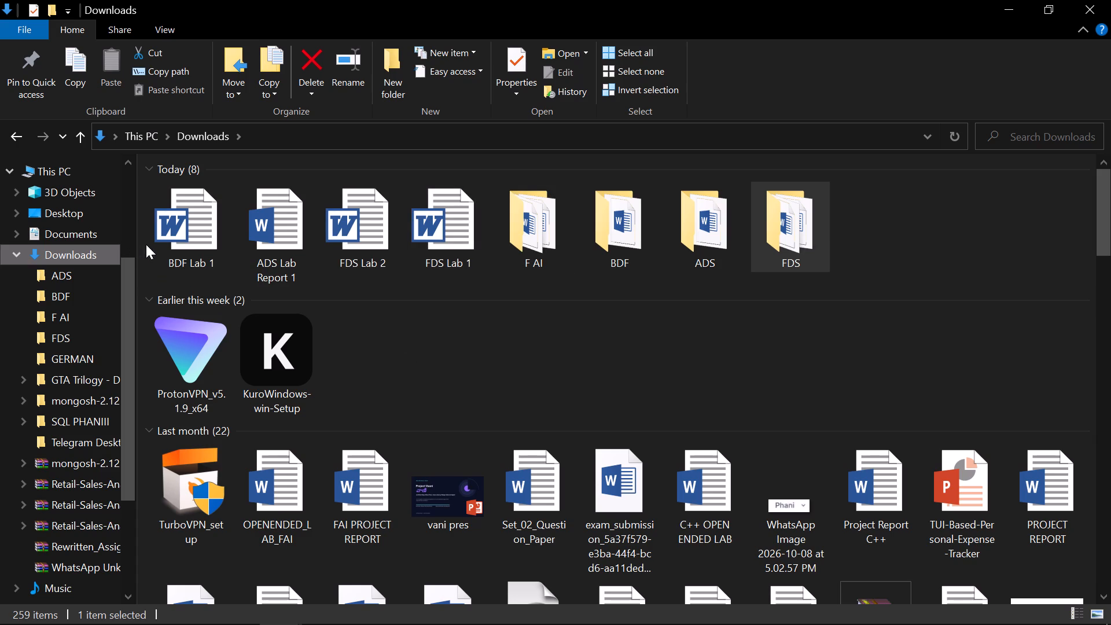
pyautogui.moveTo(146, 244); pyautogui.dragTo(444, 230)
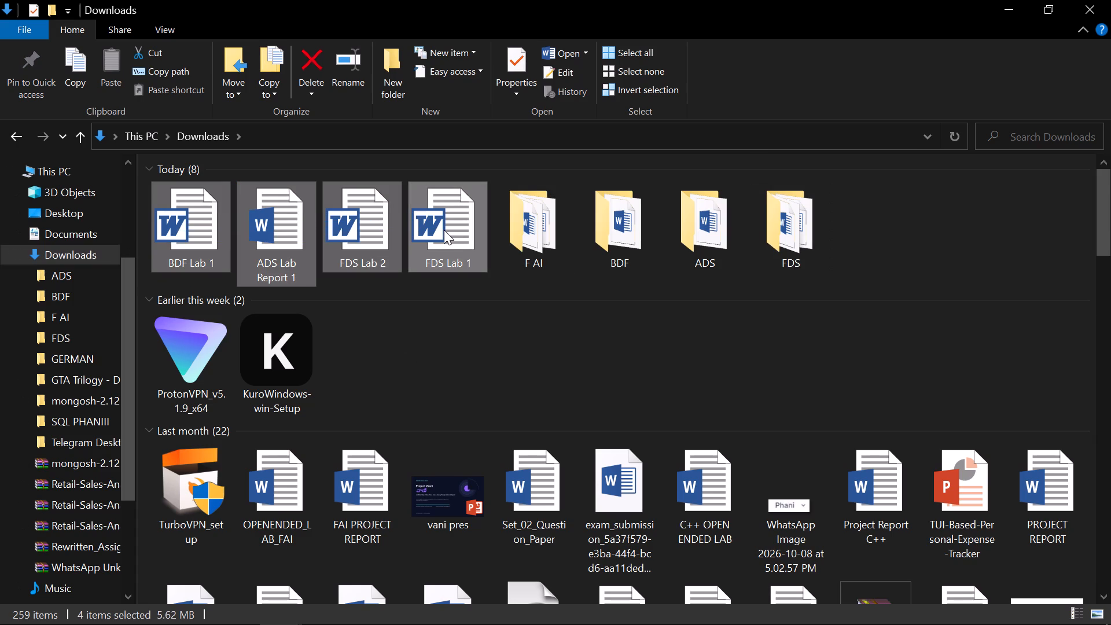
pyautogui.press('BackSpace')
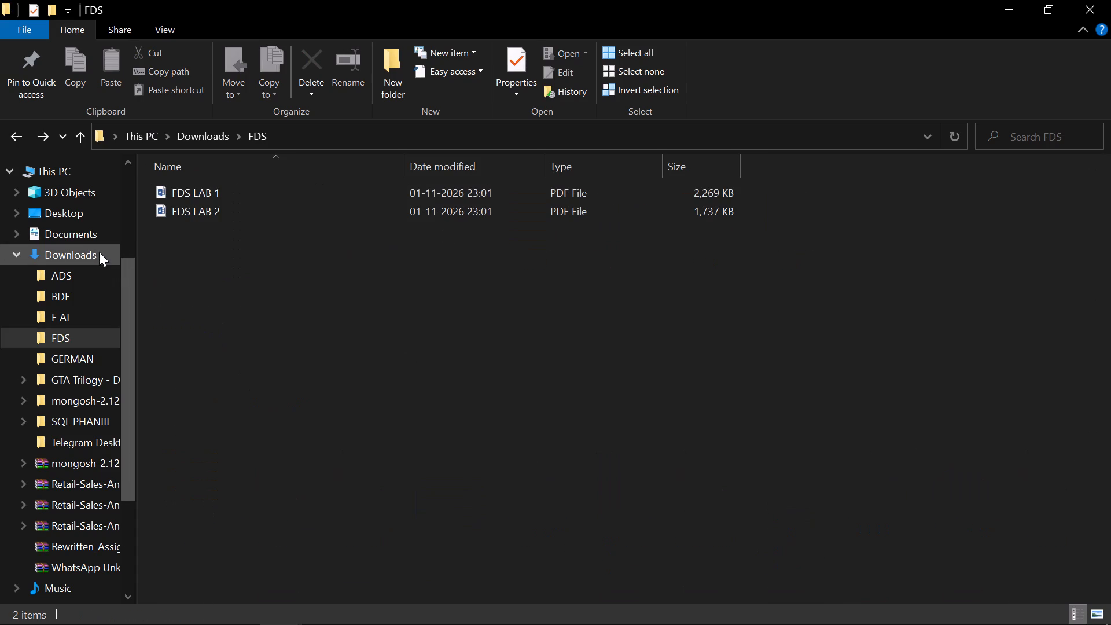
pyautogui.click(99, 252)
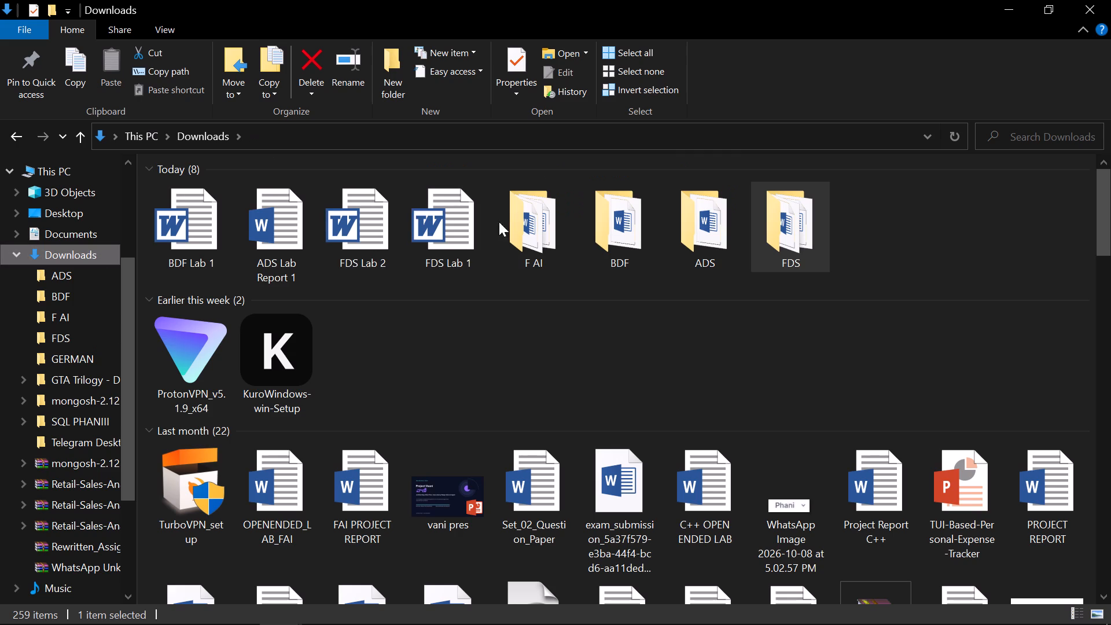
pyautogui.click(487, 247)
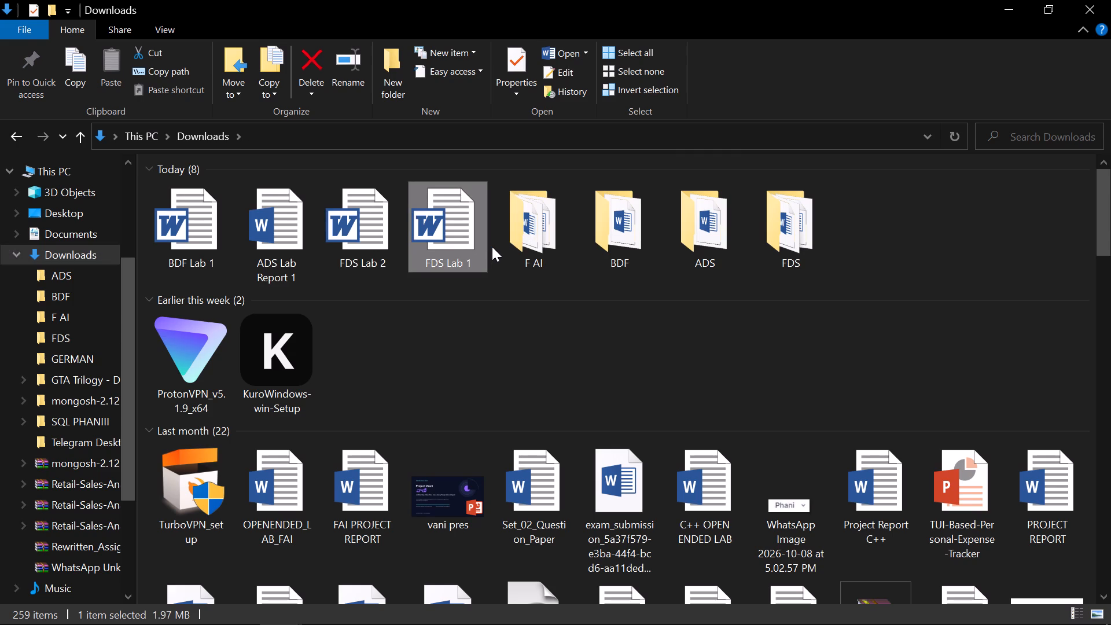
pyautogui.moveTo(492, 247); pyautogui.dragTo(178, 237)
pyautogui.rightClick(178, 237)
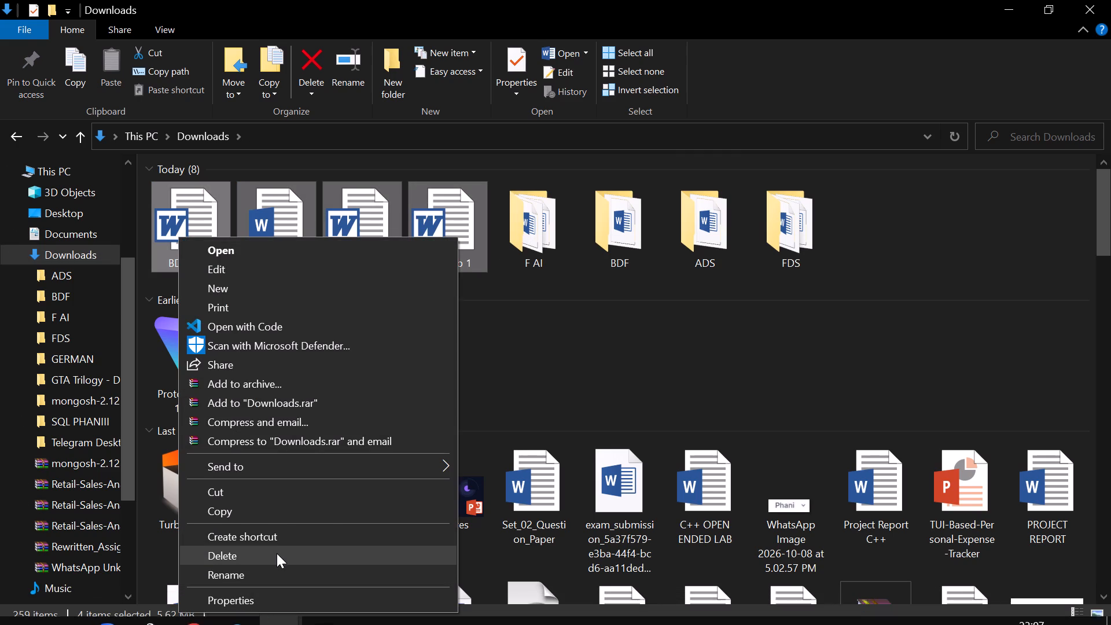
pyautogui.click(277, 553)
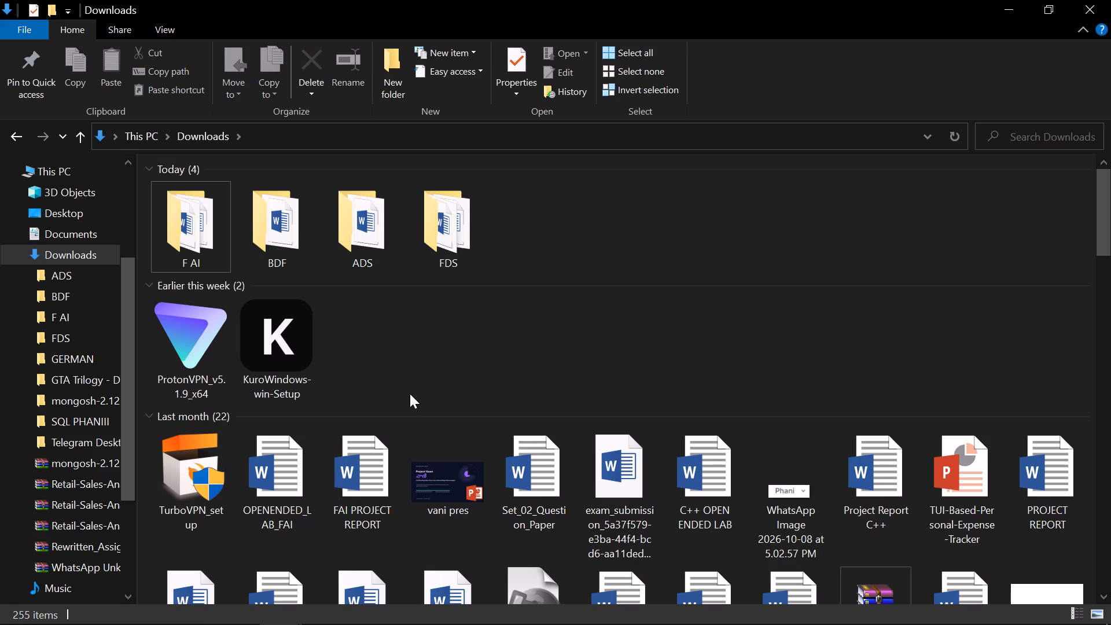
pyautogui.click(409, 392)
# Close both open Downloads windows in File Explorer and the Chrome browser window.
pyautogui.click(1110, 0)
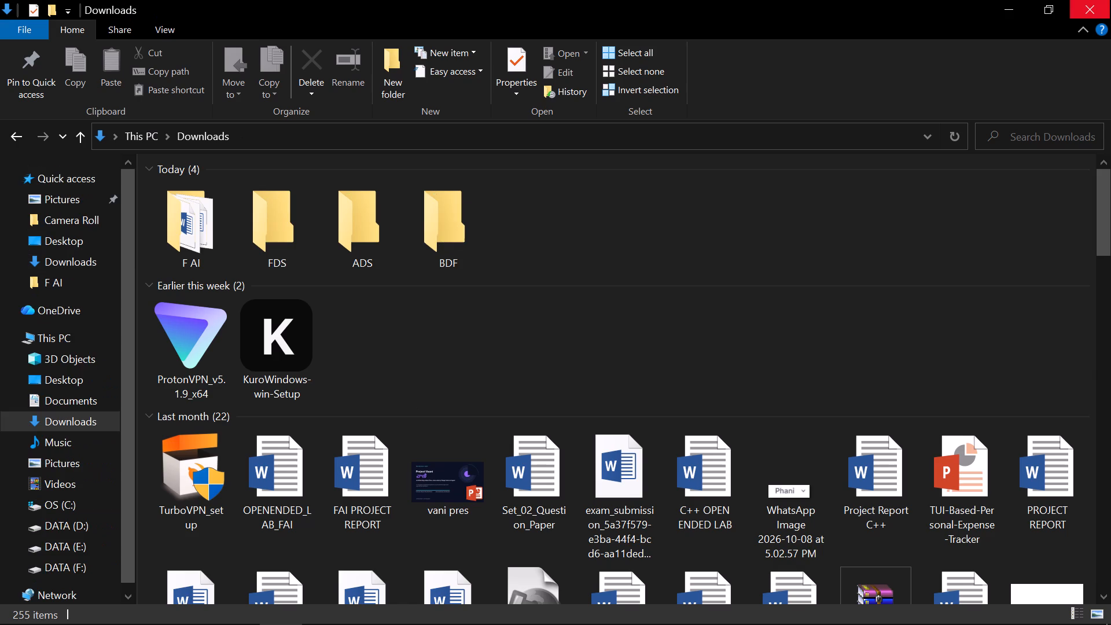
pyautogui.click(1105, 0)
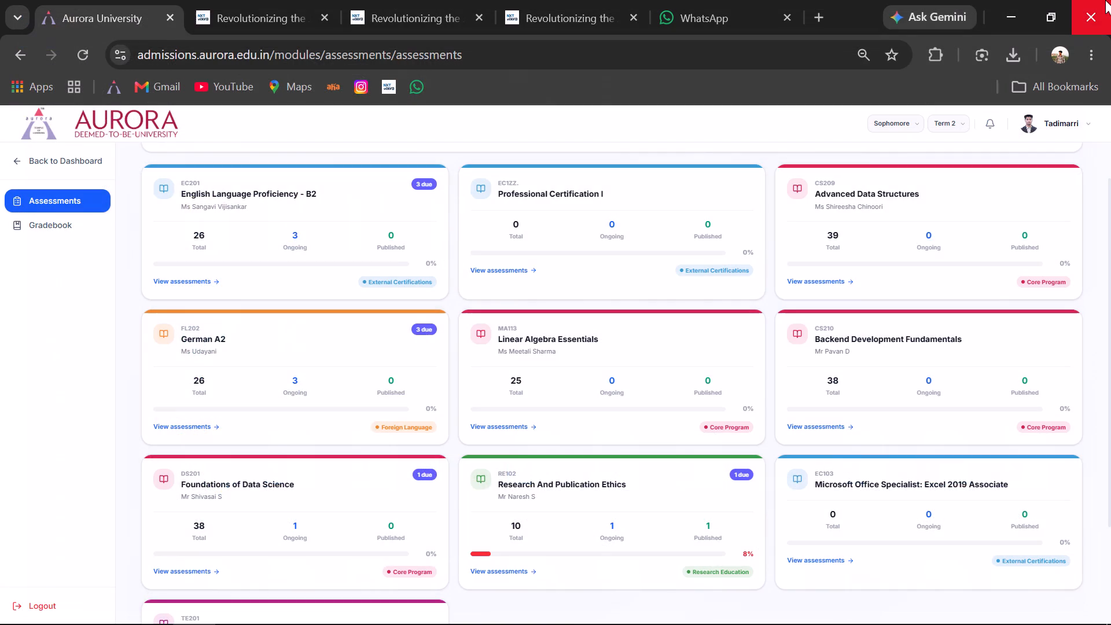
pyautogui.click(1105, 0)
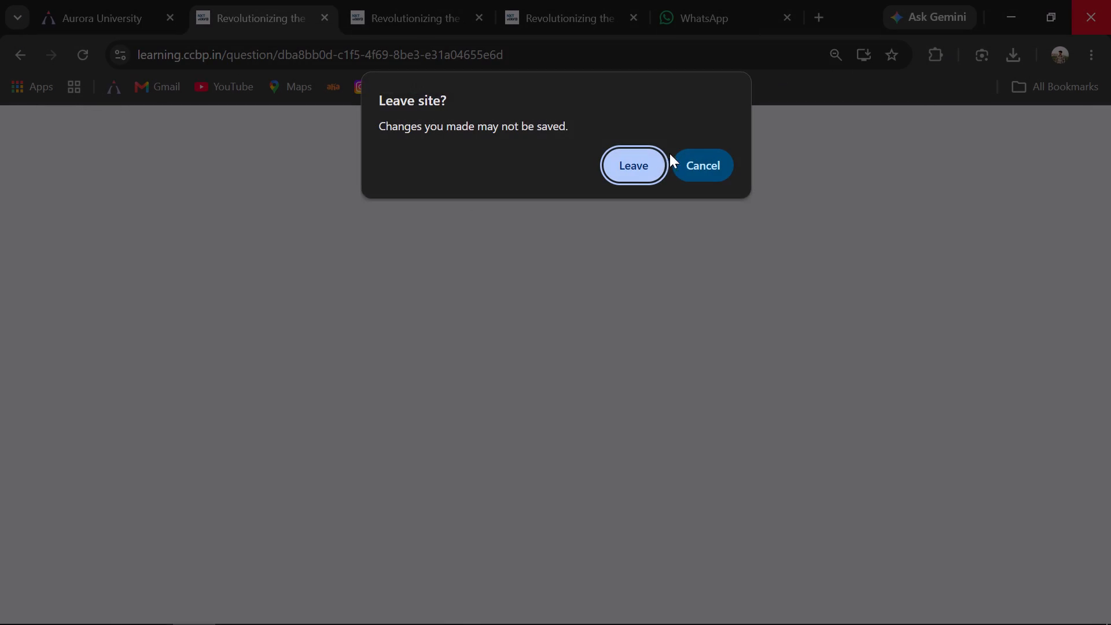
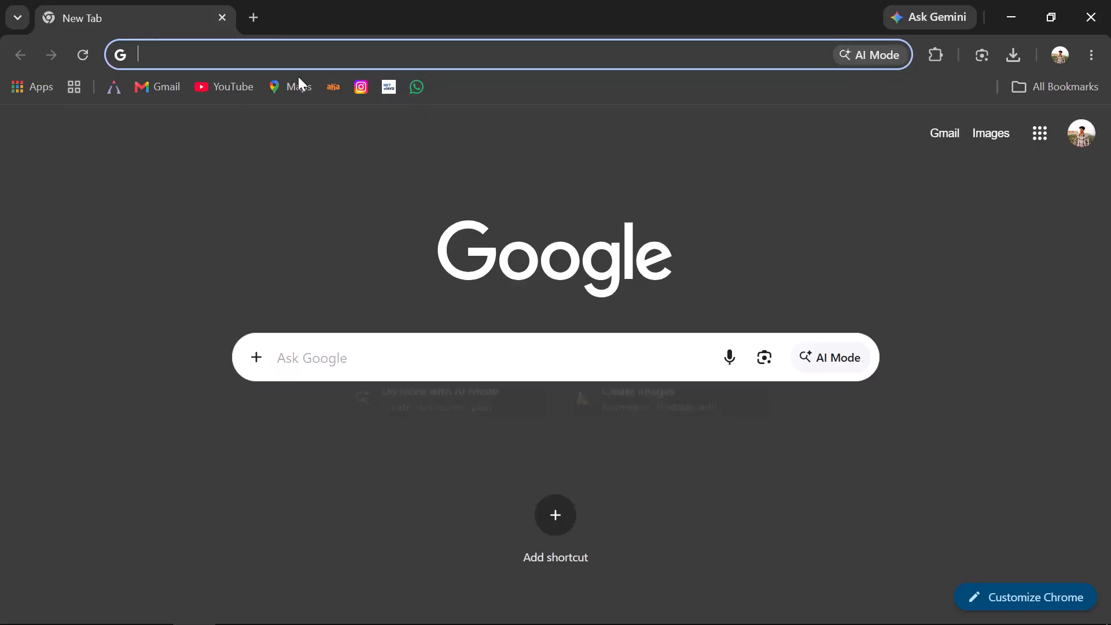
# Open the Aurora University portal's assessments and look over the Foundations of Data Science assessment list.
pyautogui.click(105, 91)
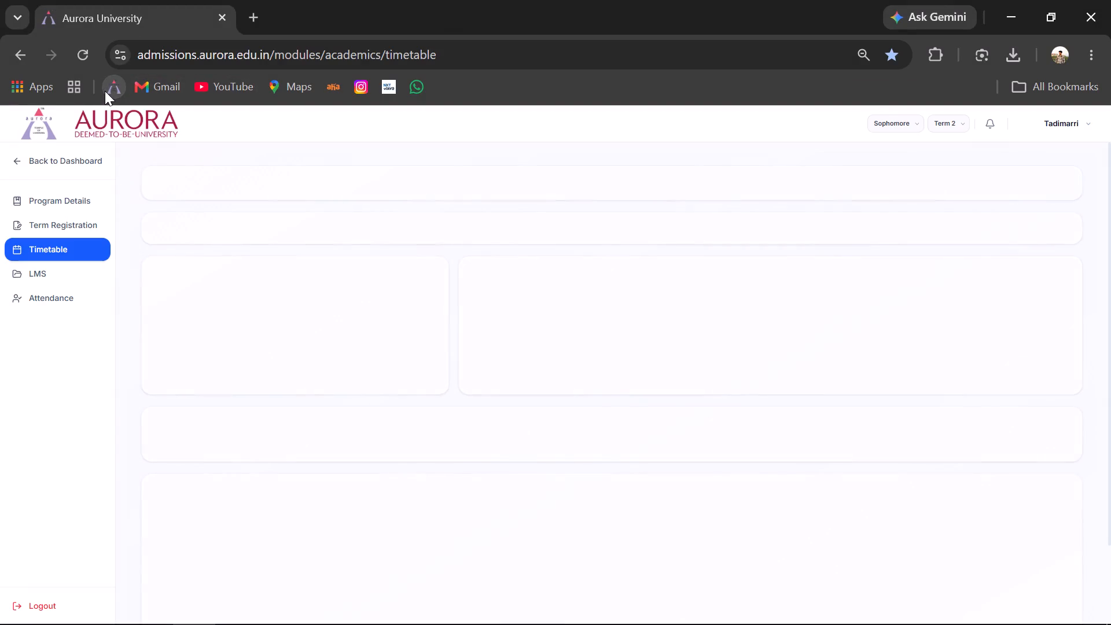
pyautogui.click(67, 154)
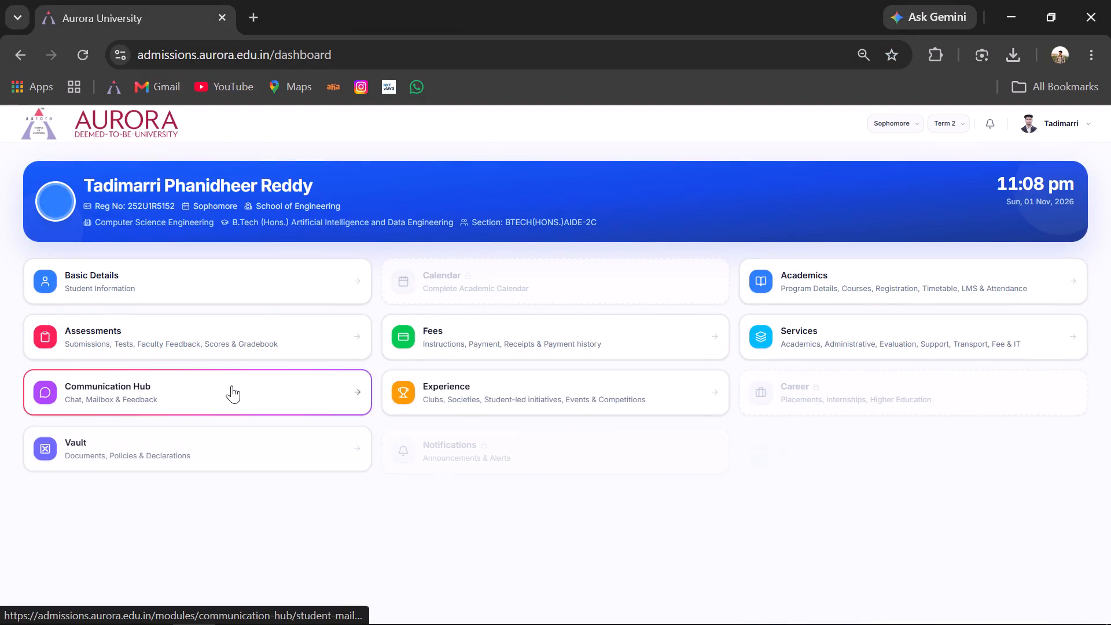
pyautogui.click(249, 340)
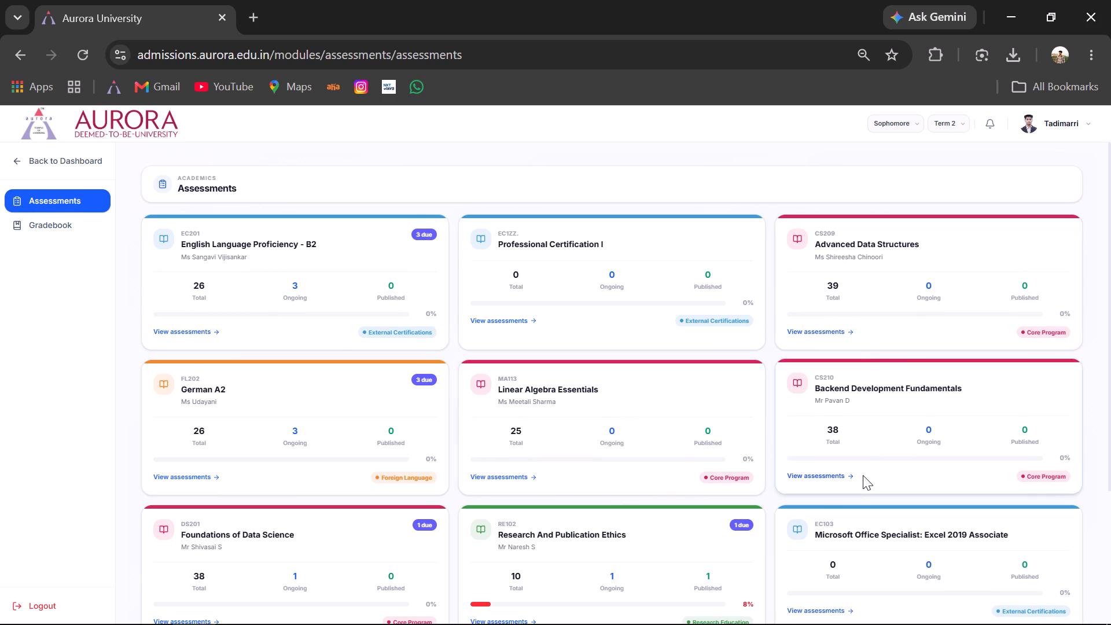
pyautogui.scroll(-3, 863, 475)
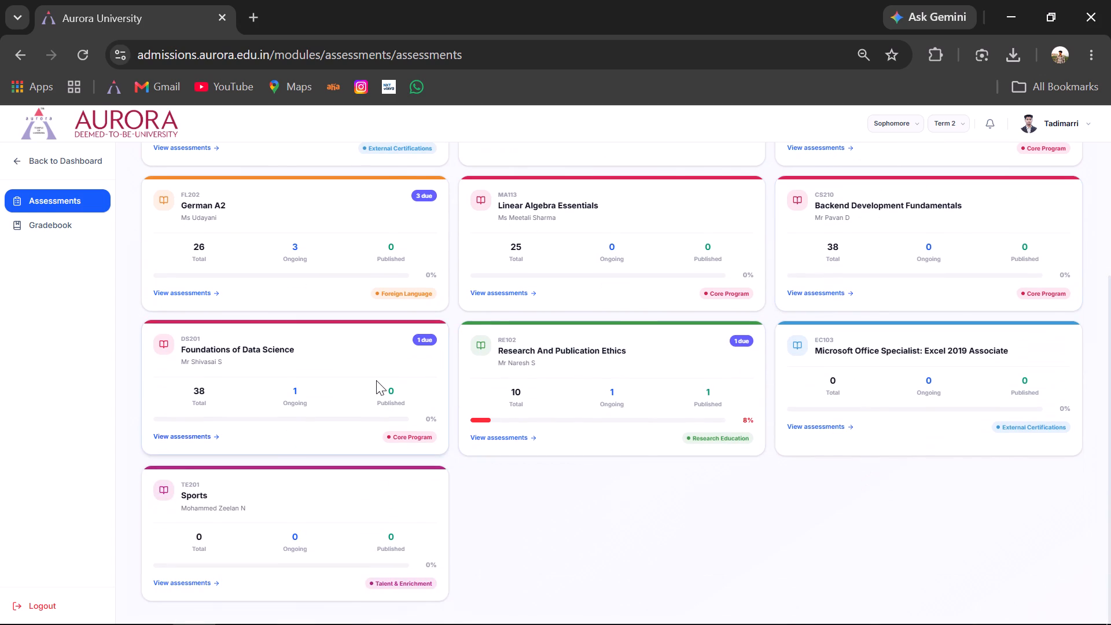
pyautogui.click(376, 380)
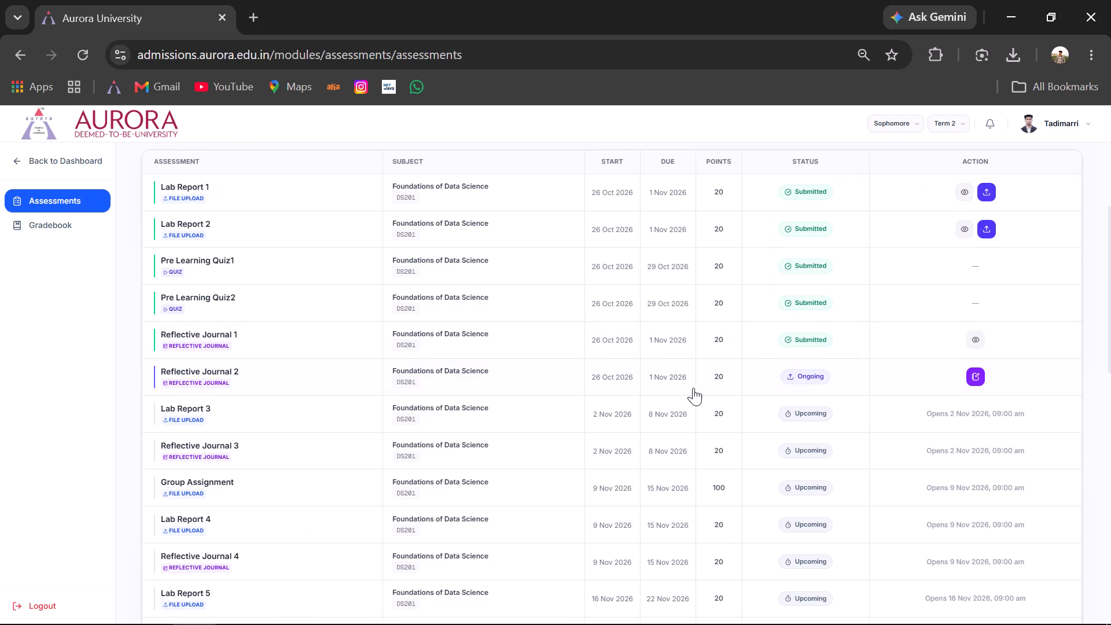
# Reload the Foundations of Data Science assessment list and check the Reflective Journal 2 submission, returning to the list.
pyautogui.click(27, 57)
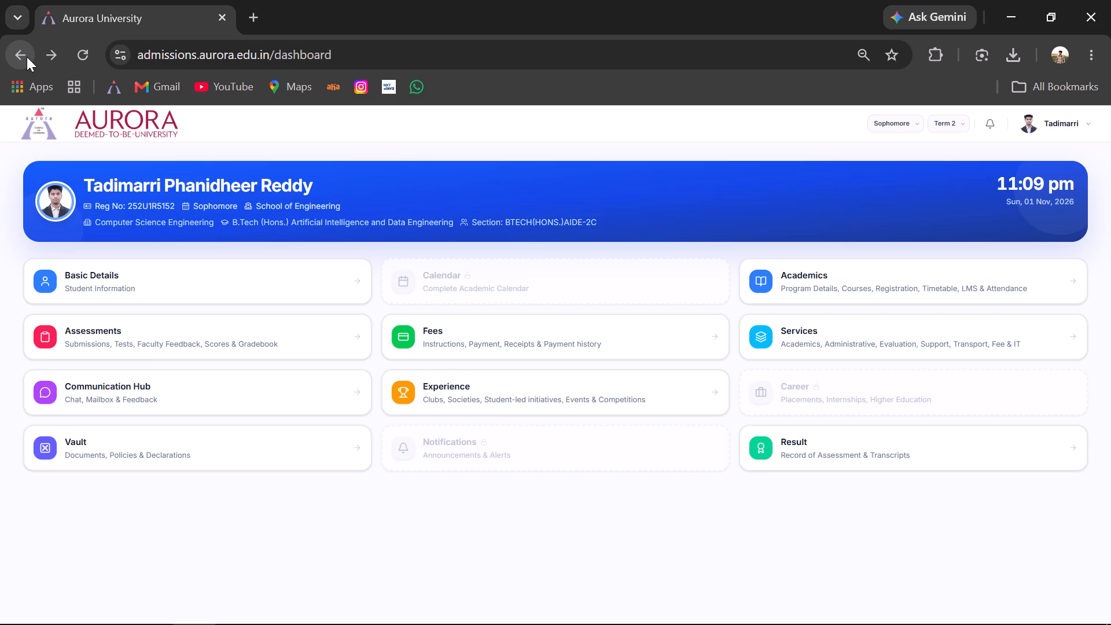
pyautogui.doubleClick(141, 337)
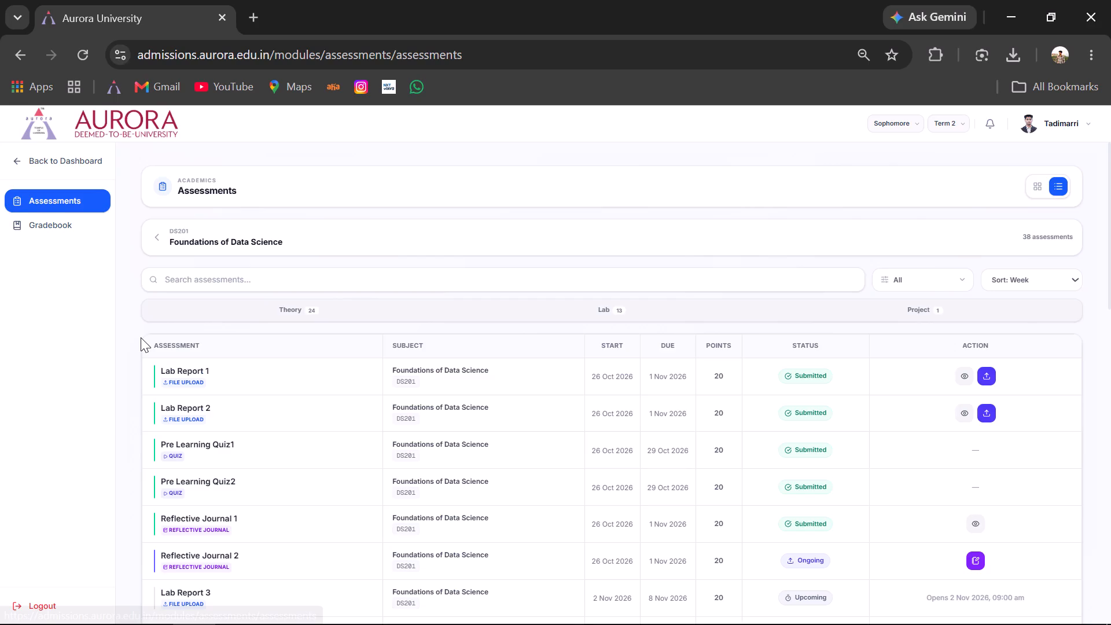
pyautogui.click(83, 46)
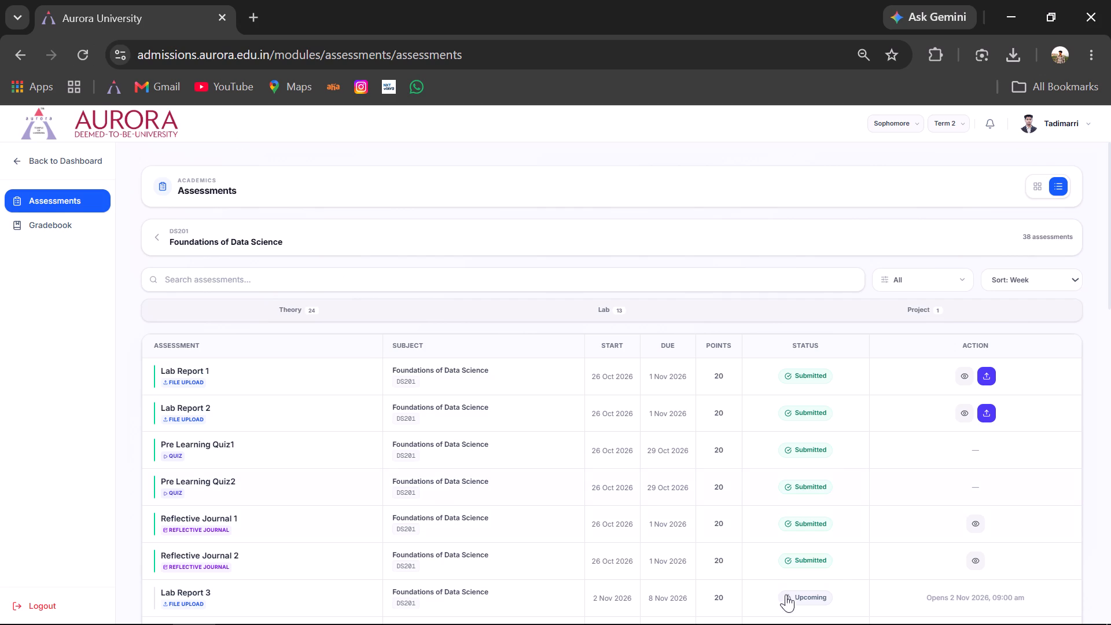
pyautogui.click(976, 561)
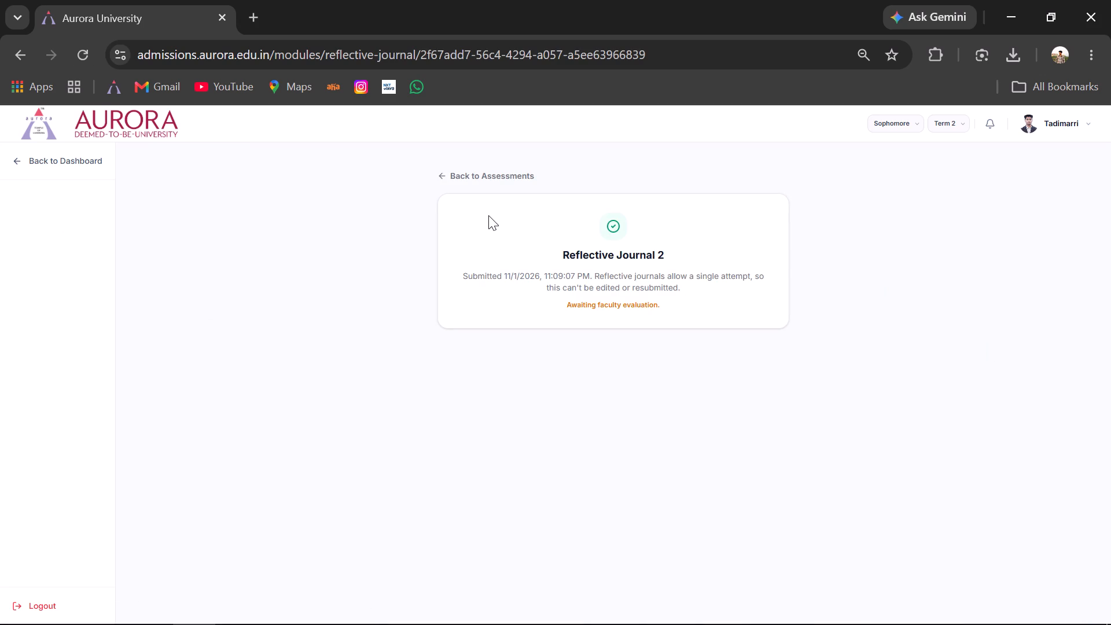
pyautogui.click(444, 175)
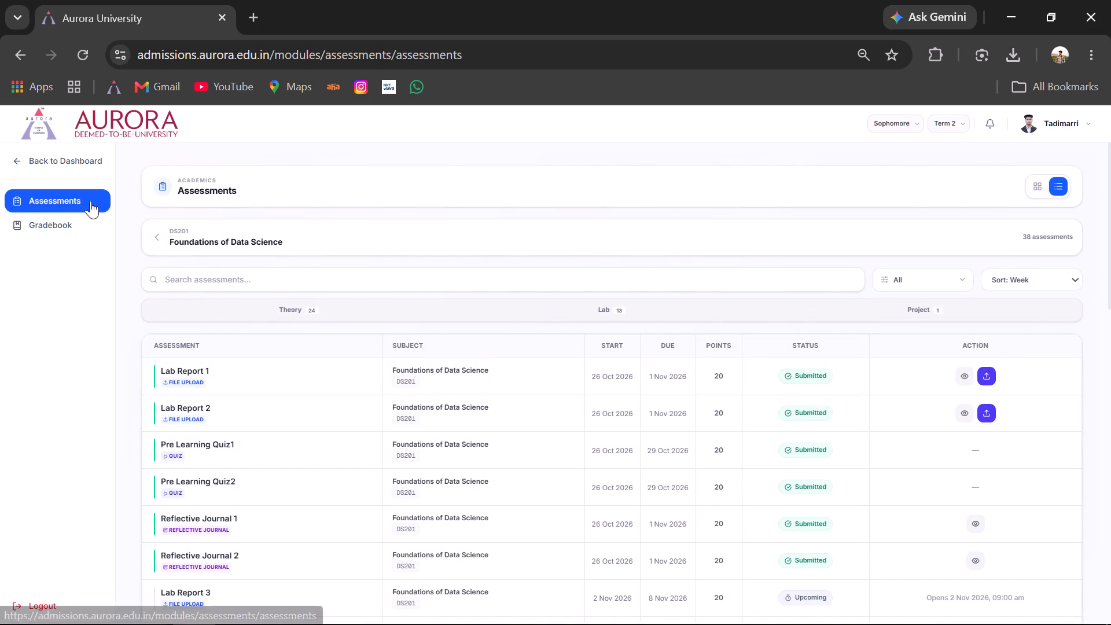
# Look through the Gradebook for all subjects, from the quiz and journal columns across to the project and result marks.
pyautogui.click(70, 216)
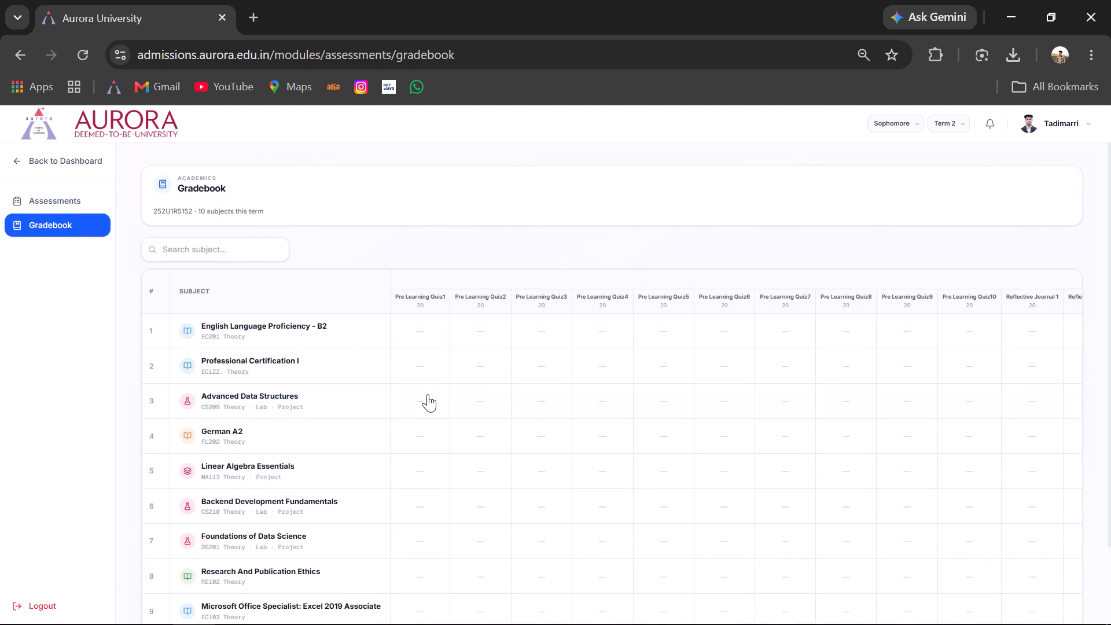
pyautogui.scroll(-8, 428, 394)
pyautogui.hscroll(-7, 428, 394)
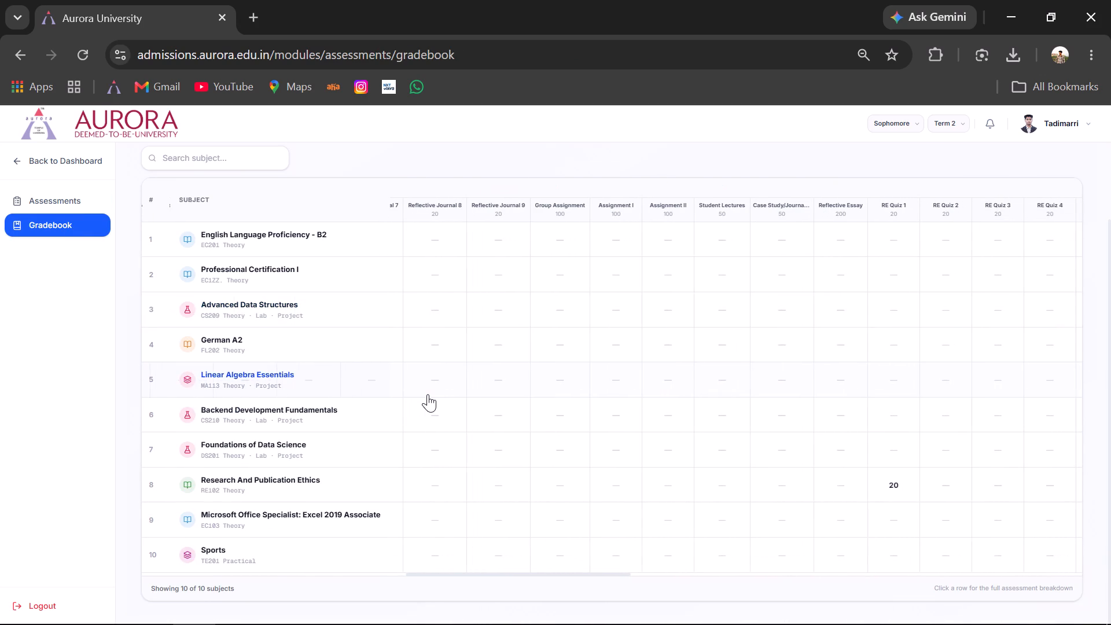
pyautogui.hscroll(-4, 428, 394)
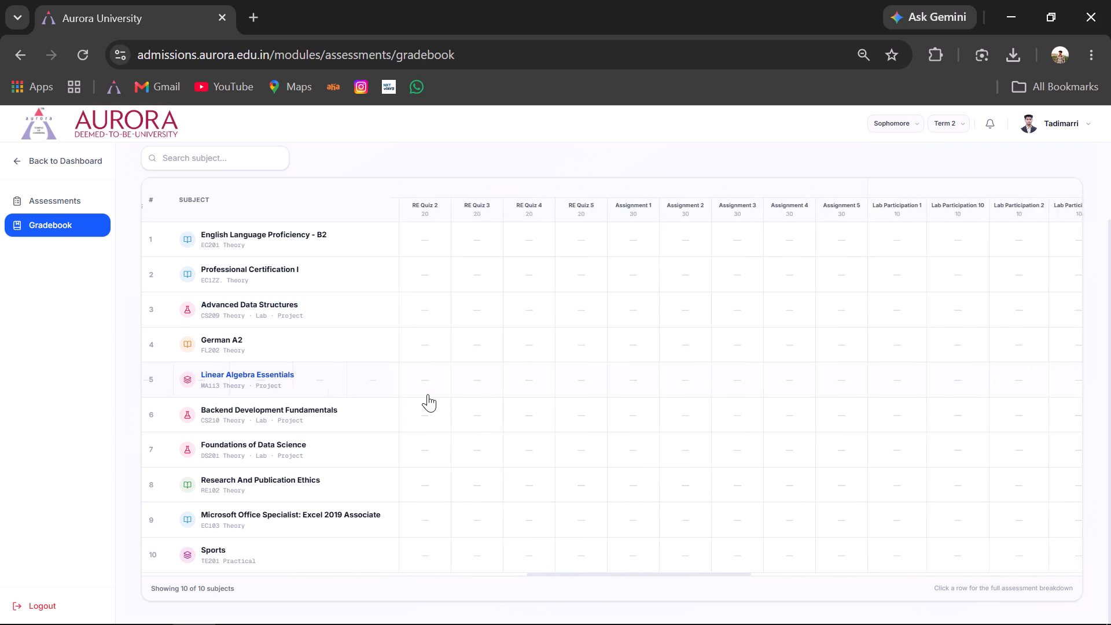
pyautogui.hscroll(-6, 428, 394)
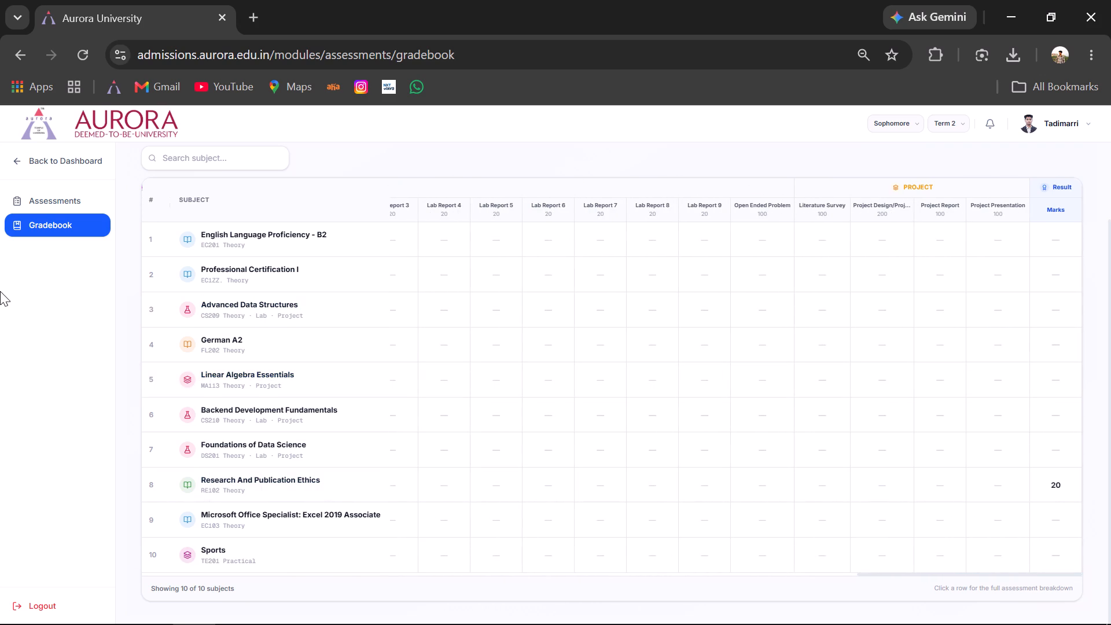
# From Academics, open Attendance briefly, and examine the timetable for the current week and the week of 02 Nov 2026.
pyautogui.click(73, 168)
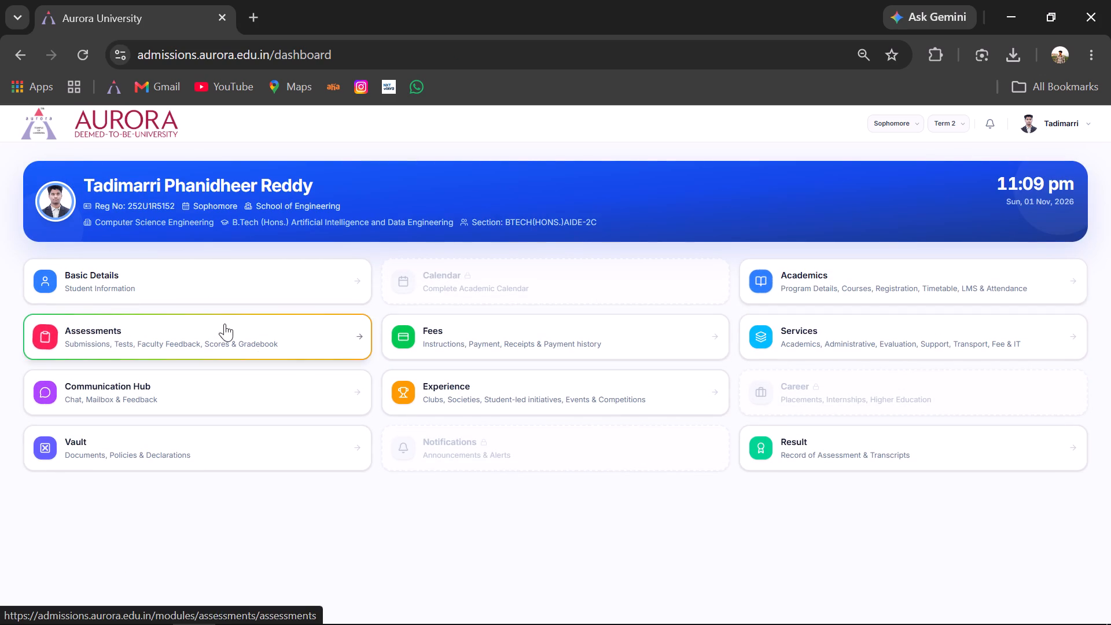
pyautogui.click(875, 295)
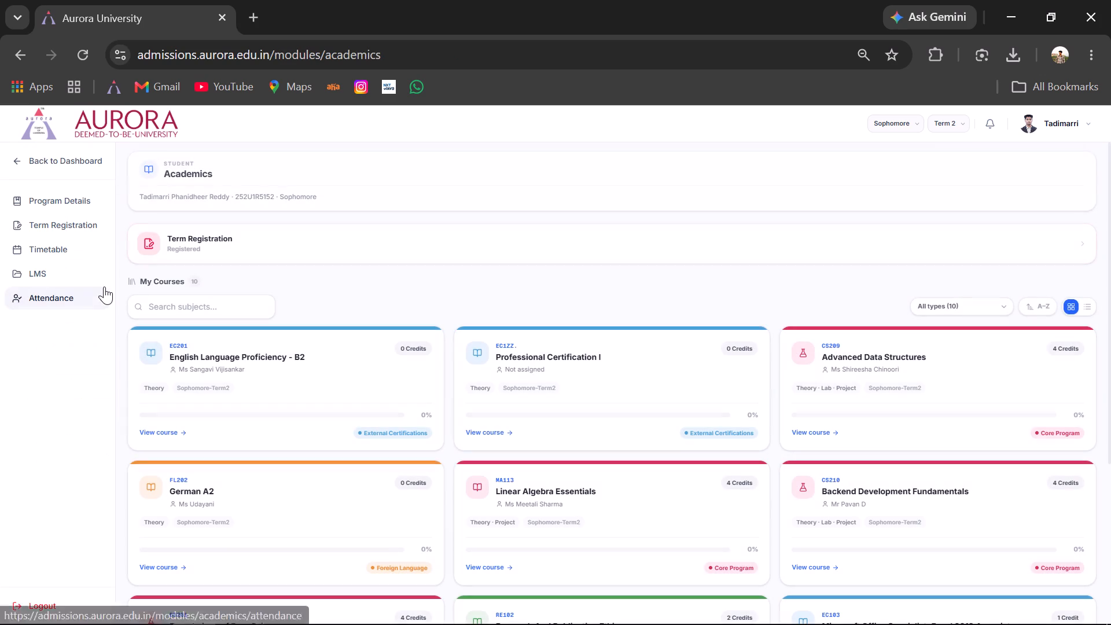
pyautogui.click(76, 300)
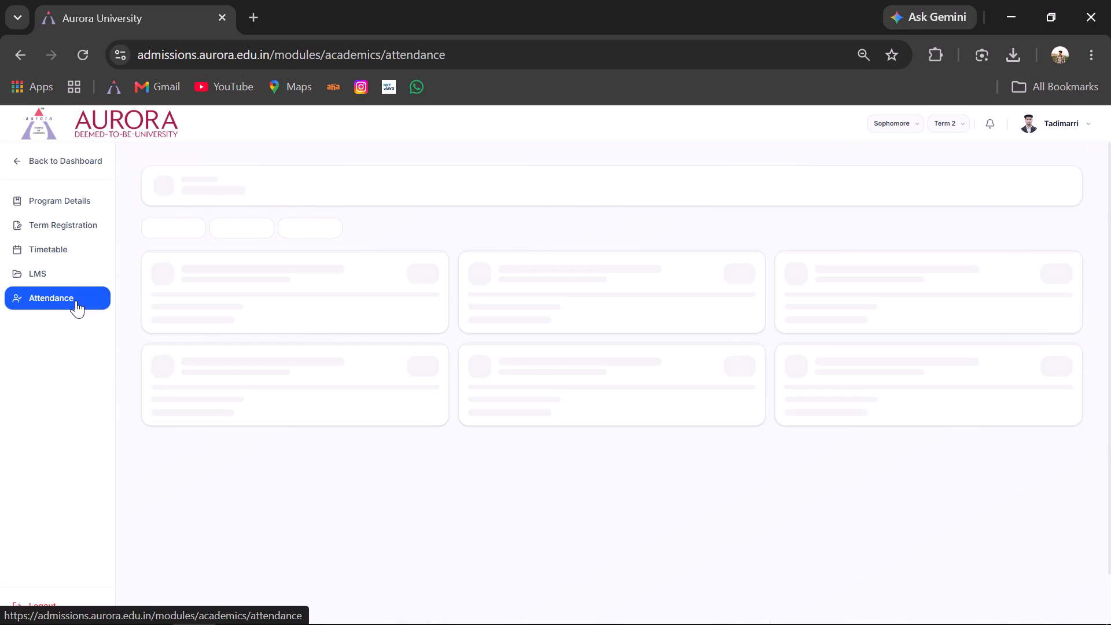
pyautogui.click(91, 259)
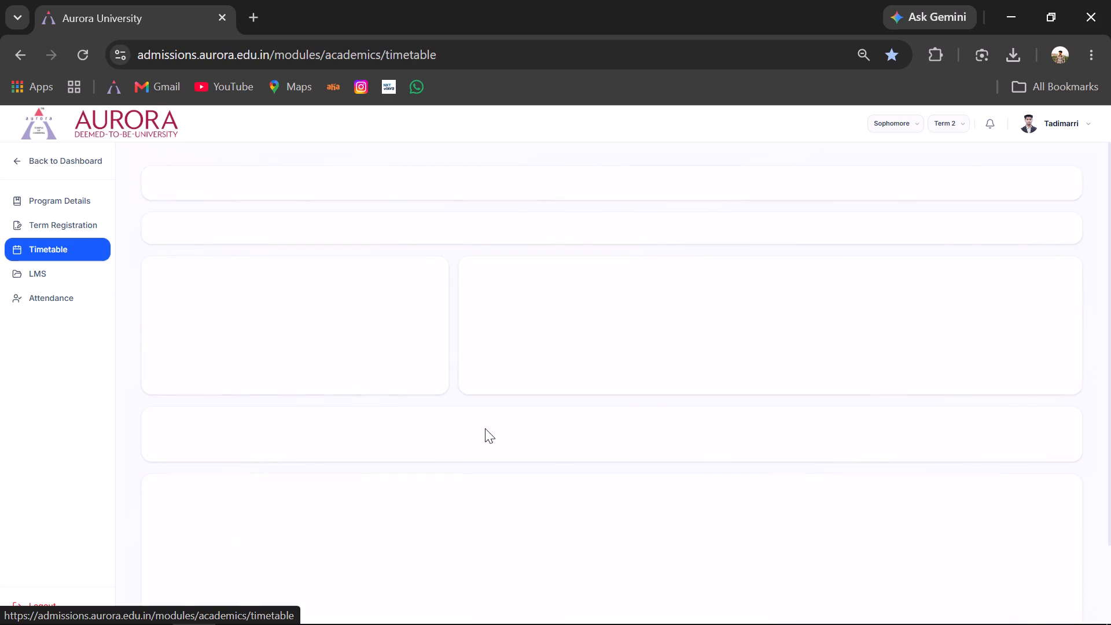
pyautogui.scroll(-4, 485, 428)
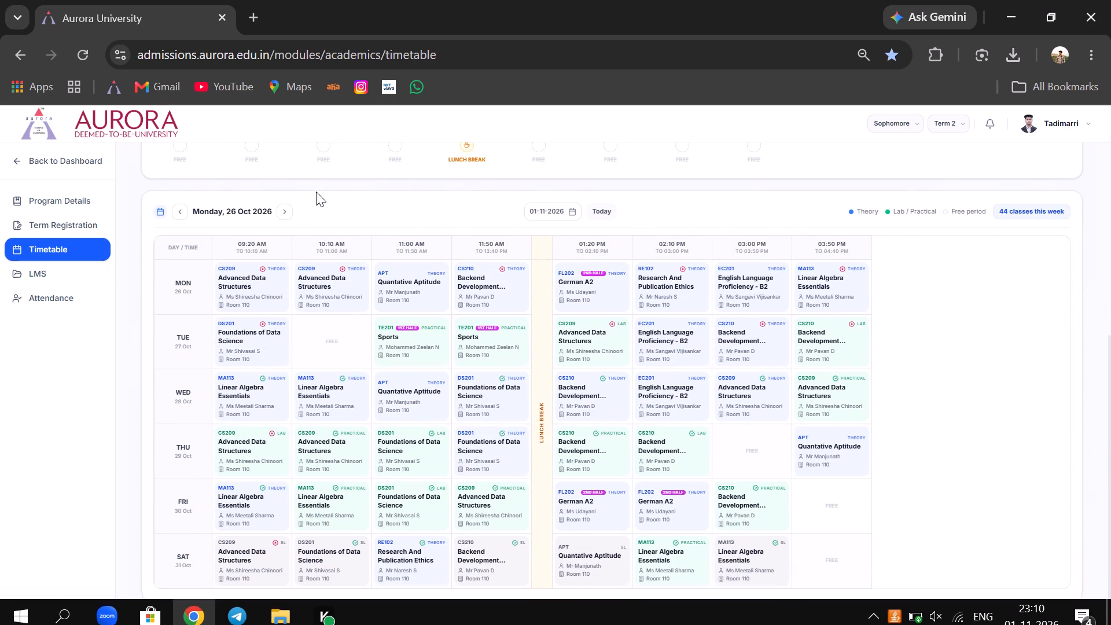
pyautogui.click(282, 215)
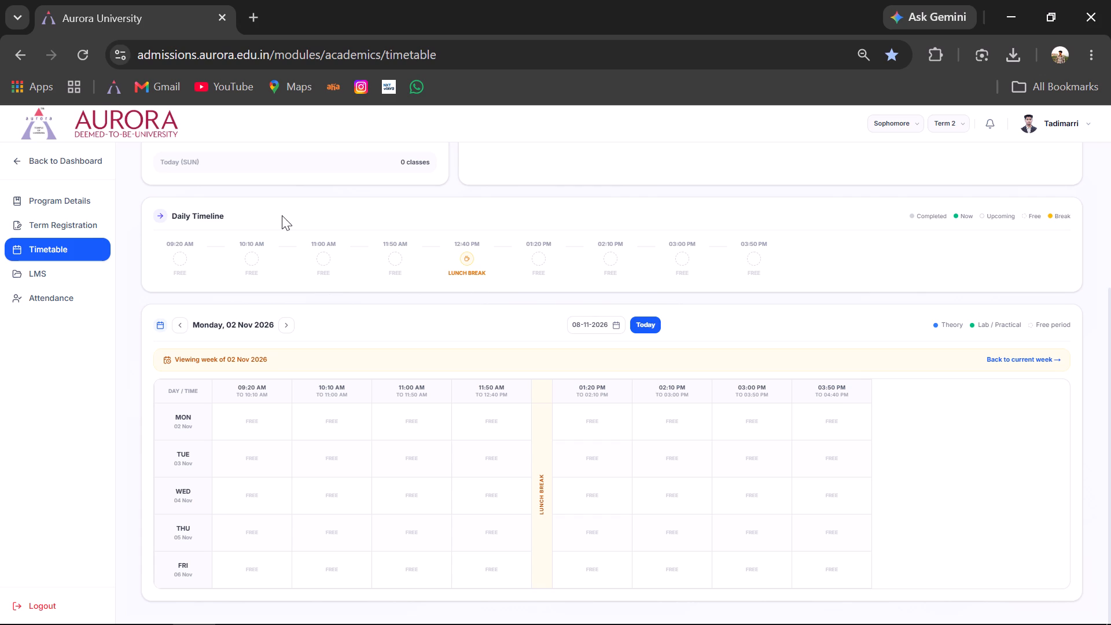
pyautogui.scroll(-7, 317, 372)
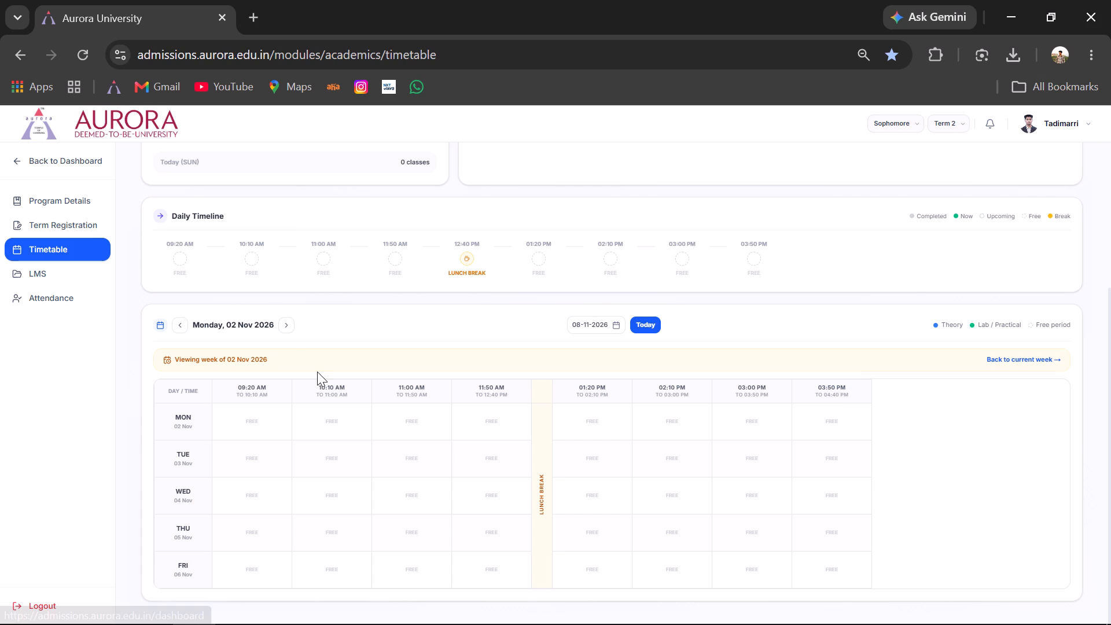